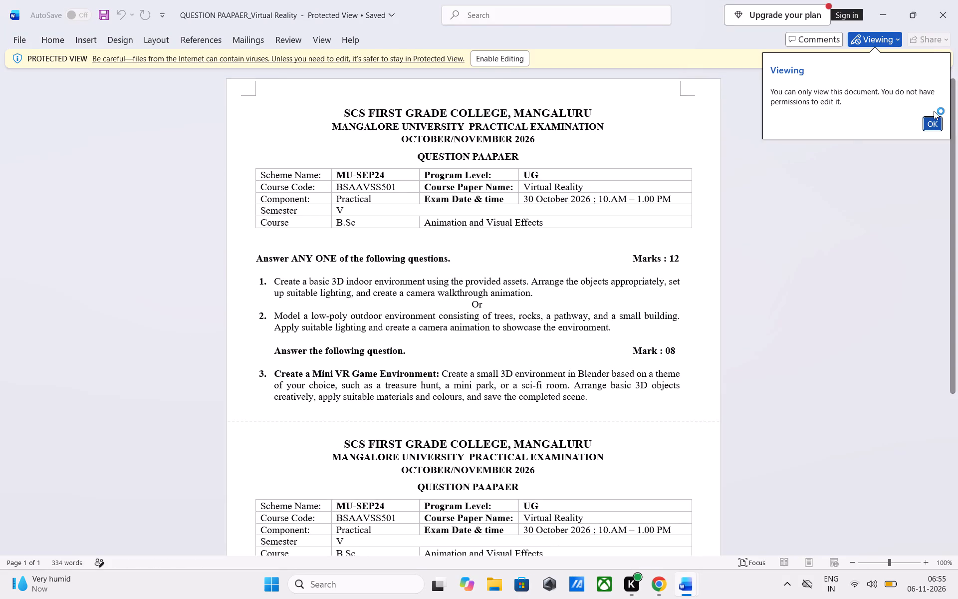
Dismiss the viewing notice and enable editing of the protected question paper document.
left_click(932, 122)
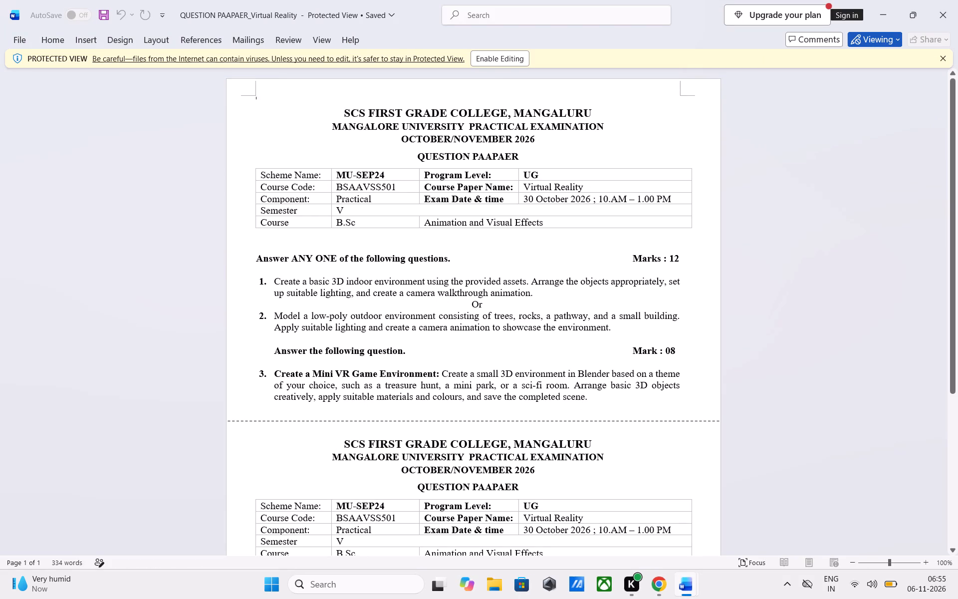
left_click(506, 68)
left_click(509, 58)
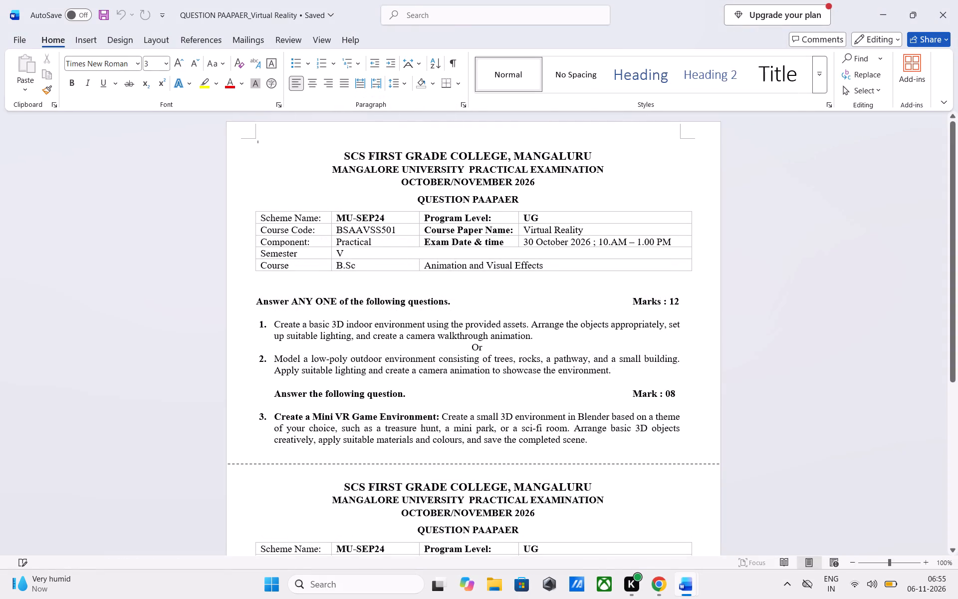
Change the course code in the first question paper's details table to BSAAVSS502.
scroll(407, 267, "down", 1)
left_click_drag(400, 199, 392, 199)
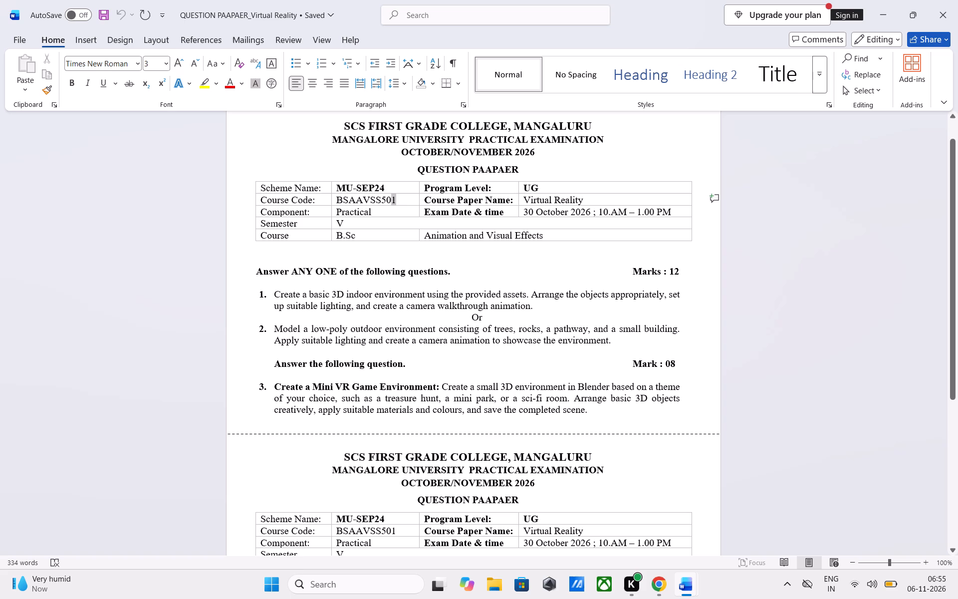
left_click_drag(392, 199, 391, 199)
key("2")
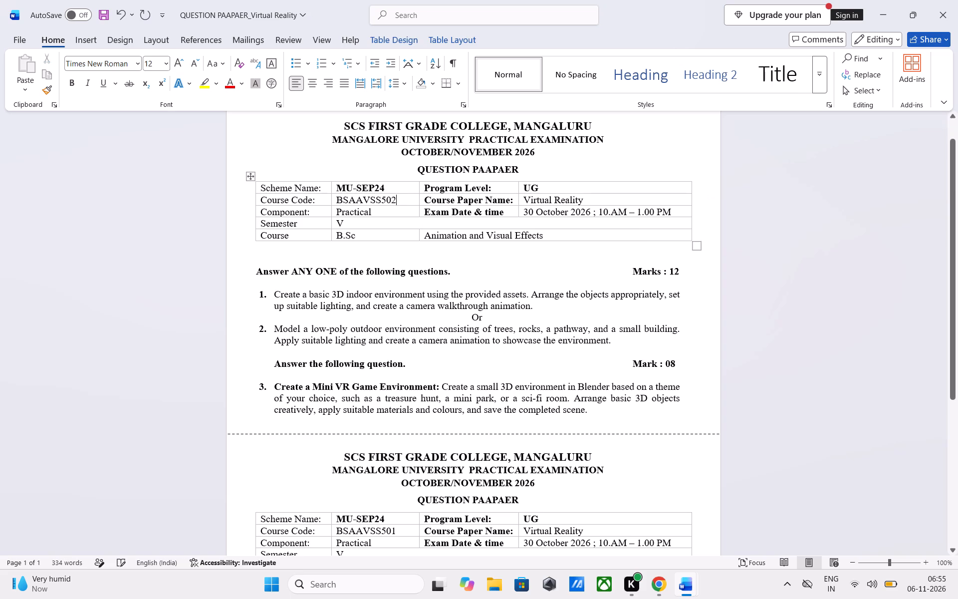
left_click(382, 202)
left_click(397, 198)
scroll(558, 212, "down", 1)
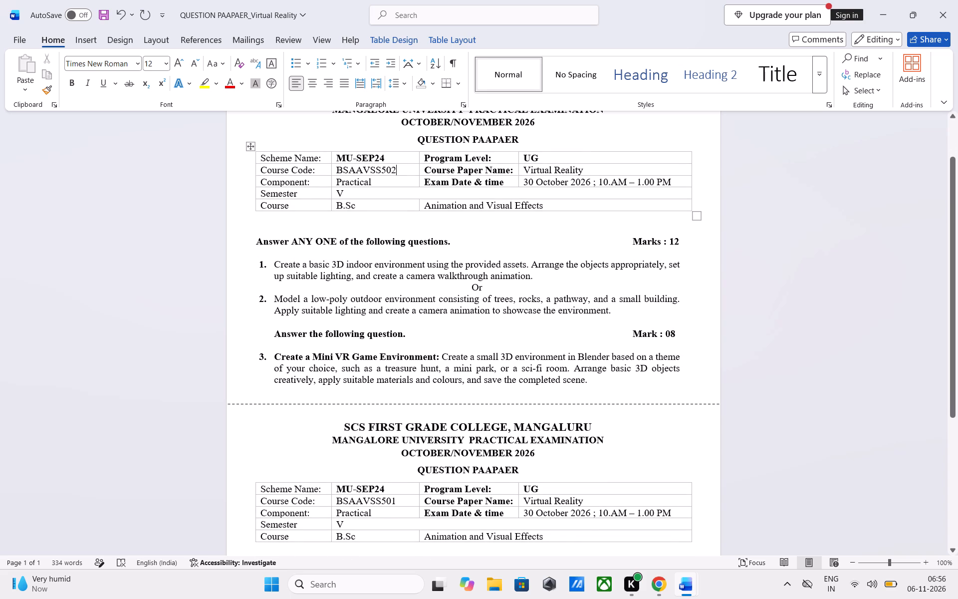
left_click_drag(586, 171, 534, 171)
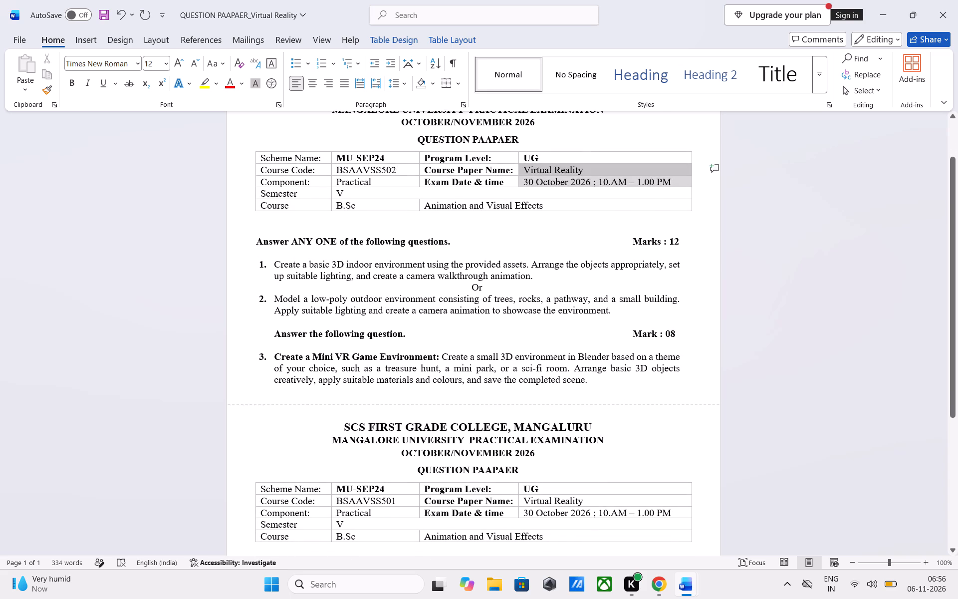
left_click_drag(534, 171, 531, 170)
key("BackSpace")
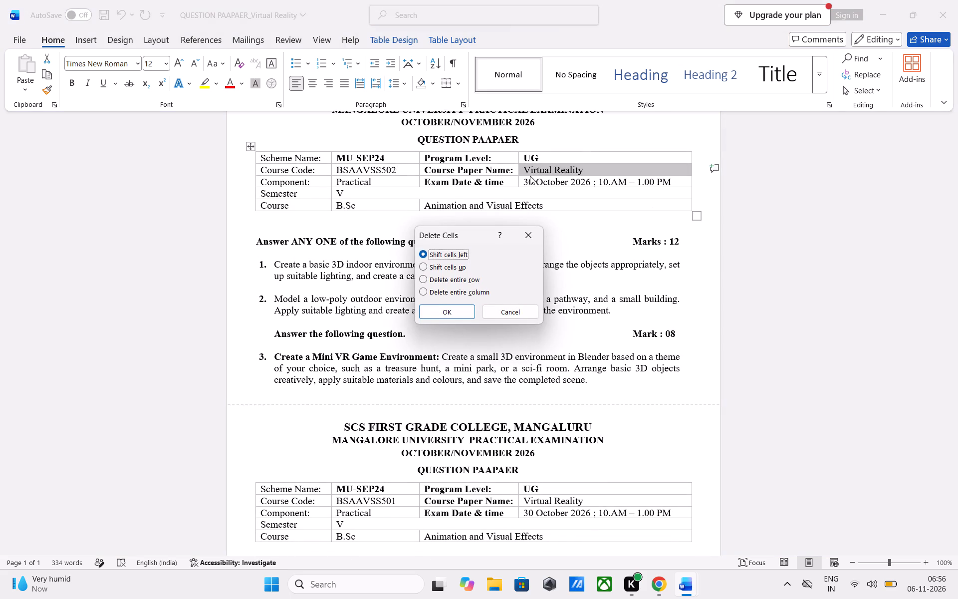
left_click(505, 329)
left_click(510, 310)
Replace the course paper name in the first question paper's details table with text beginning "3D Modeling".
left_click(564, 170)
left_click(585, 170)
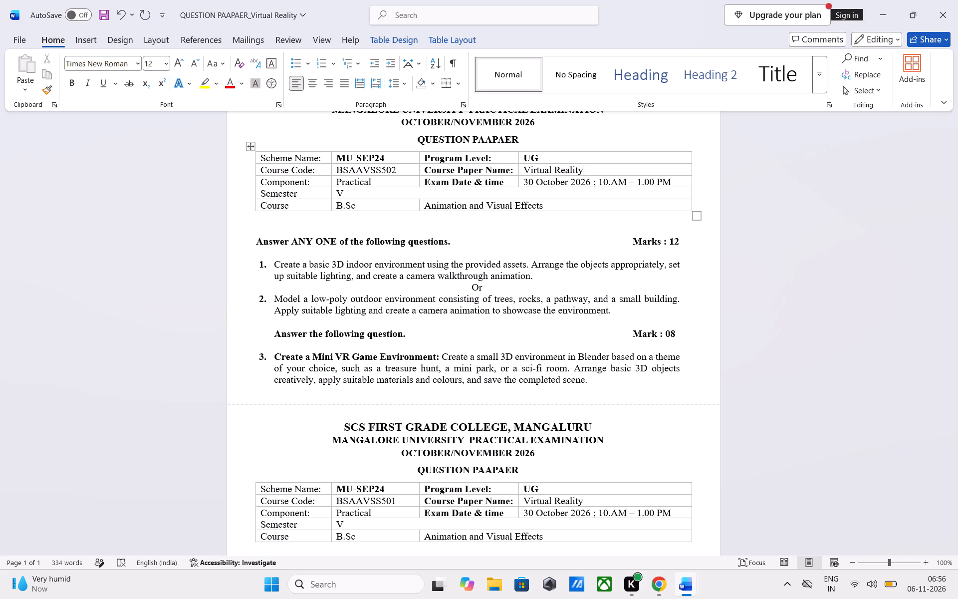
key("BackSpace")
key("BackSpace")
key("BackSpace")
key("BackSpace")
key("BackSpace")
key("BackSpace")
key("BackSpace")
key("BackSpace")
key("BackSpace")
key("BackSpace")
key("BackSpace")
key("BackSpace")
key("BackSpace")
key("BackSpace")
key("BackSpace")
type("3")
key("space")
key("BackSpace")
type("D")
key("space")
key("m")
type("odeling")
key("space")
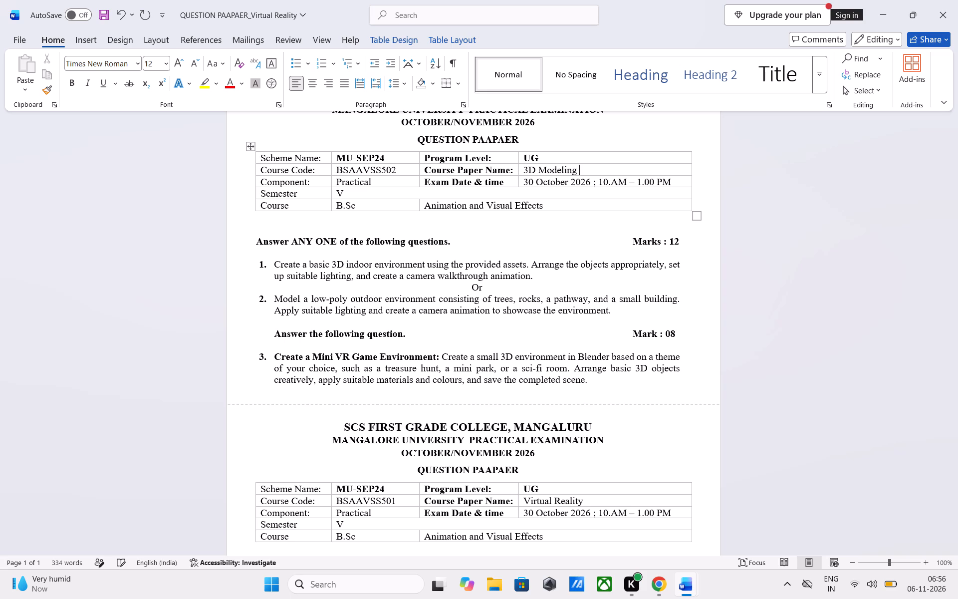
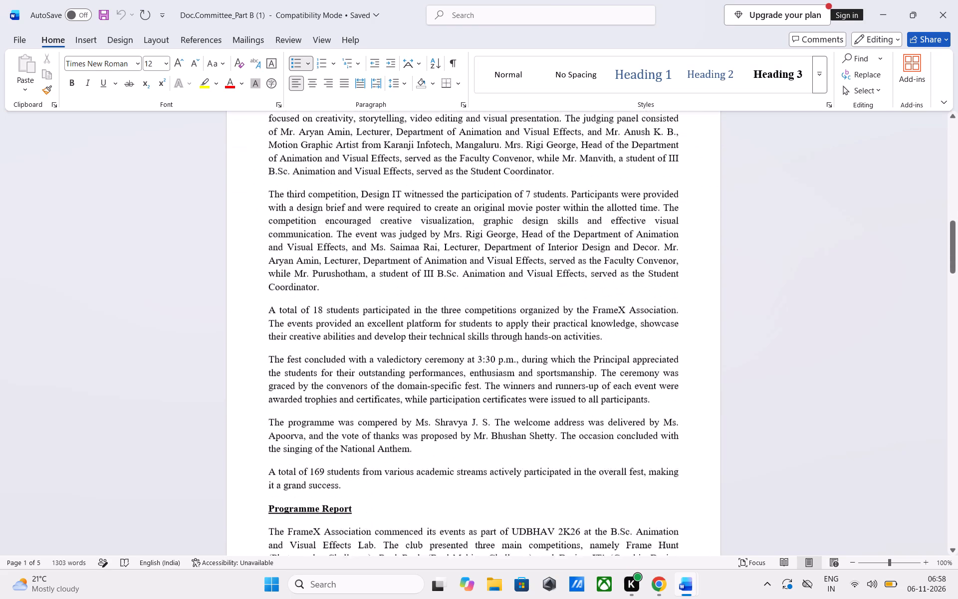
Review the Programme Report and Event-wise Details sections of the fest committee report.
scroll(548, 316, "down", 8)
scroll(548, 316, "down", 15)
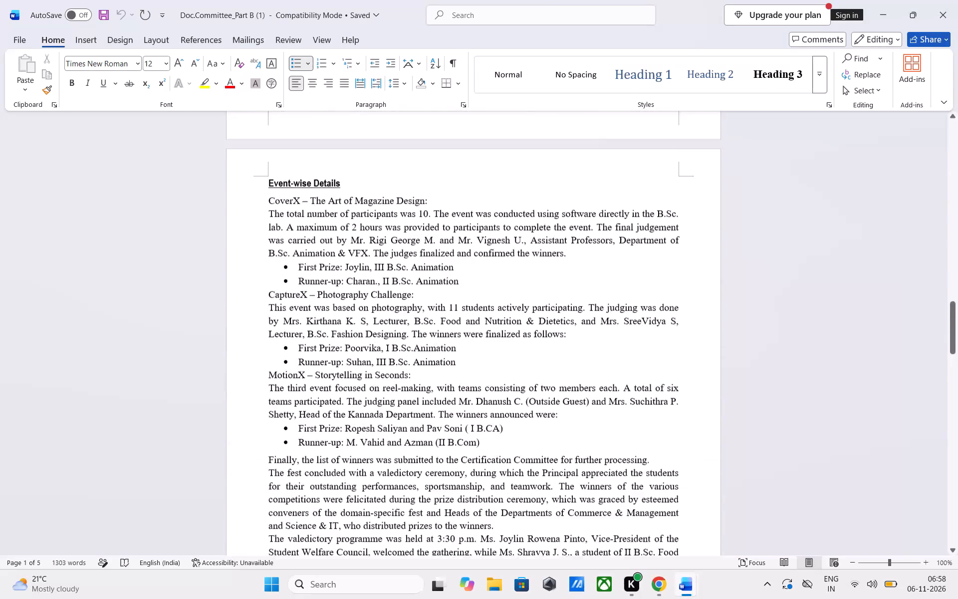
scroll(548, 316, "down", 5)
scroll(548, 316, "up", 16)
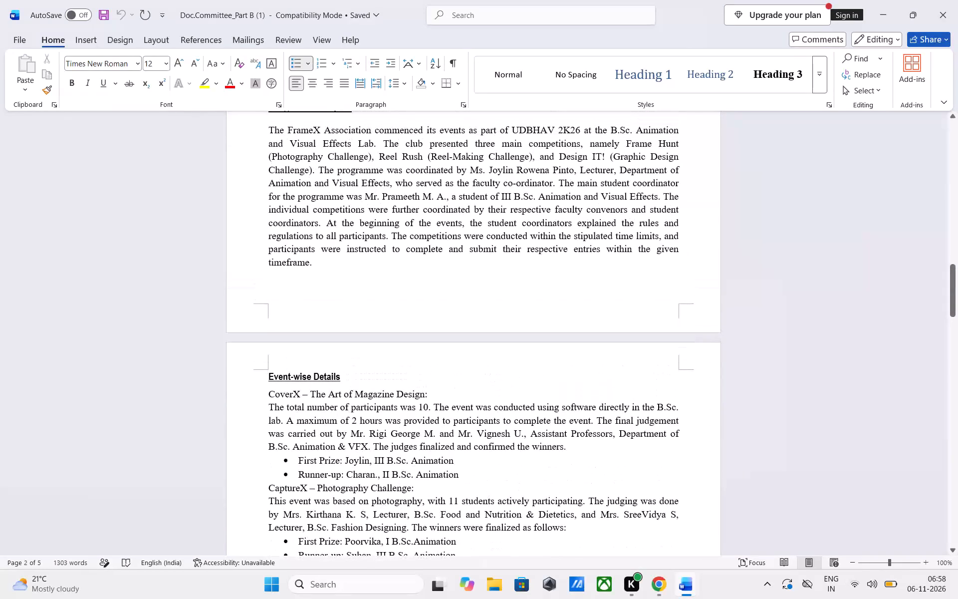
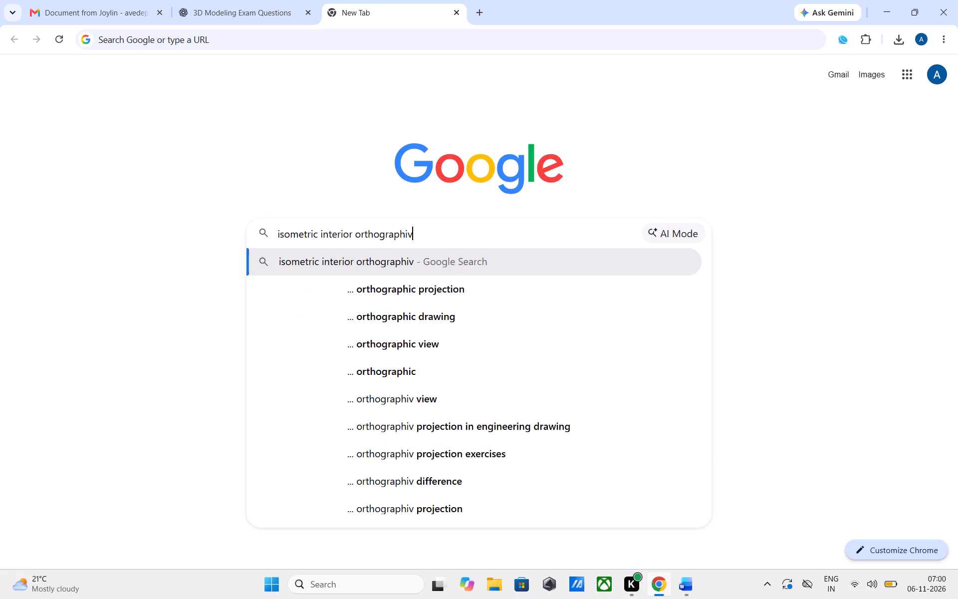
key("space")
key("BackSpace")
key("BackSpace")
type("c view")
key("Return")
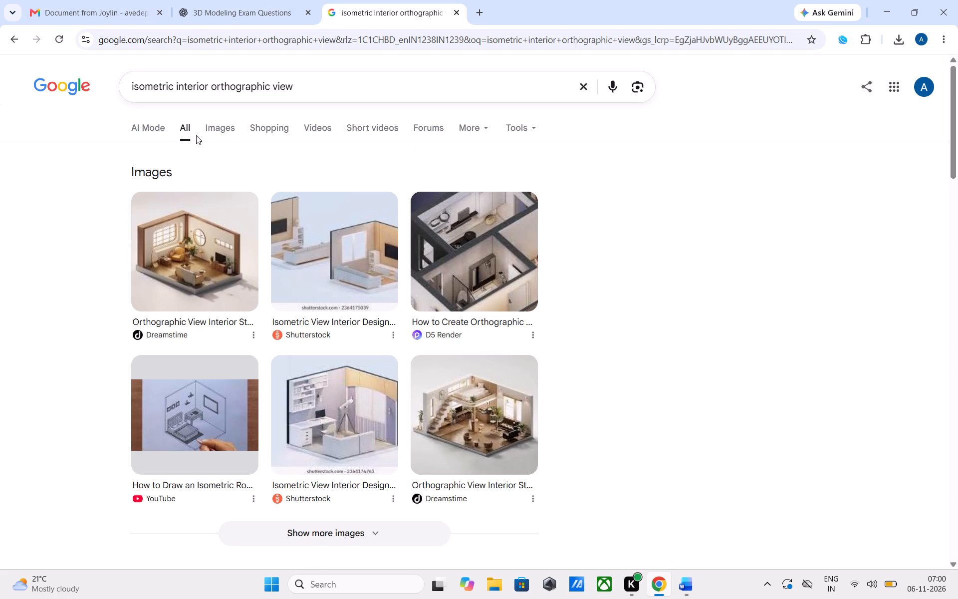
left_click(226, 128)
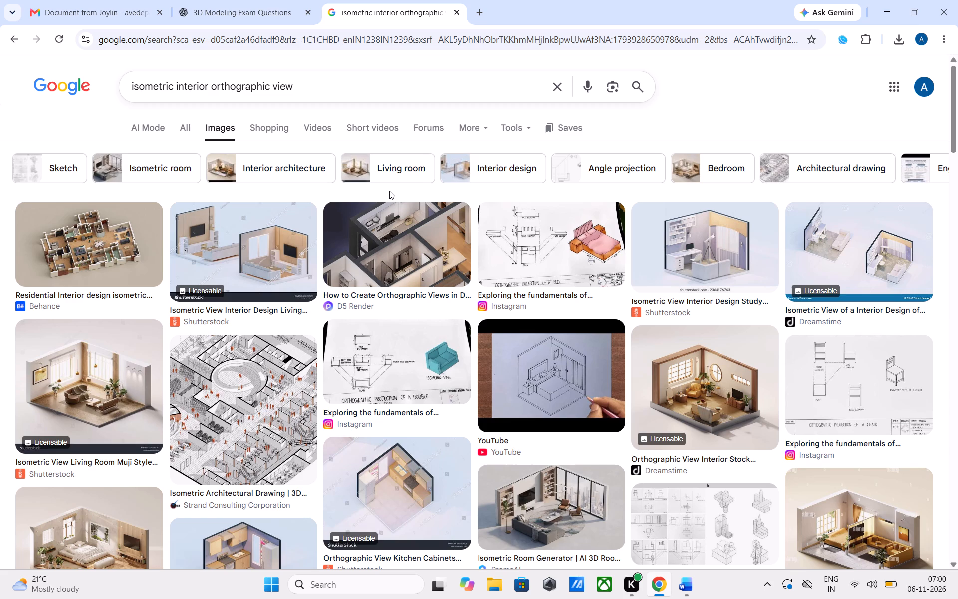
Browse the image results for isometric room references, previewing the teal-background 3D floor plan image.
scroll(461, 241, "down", 3)
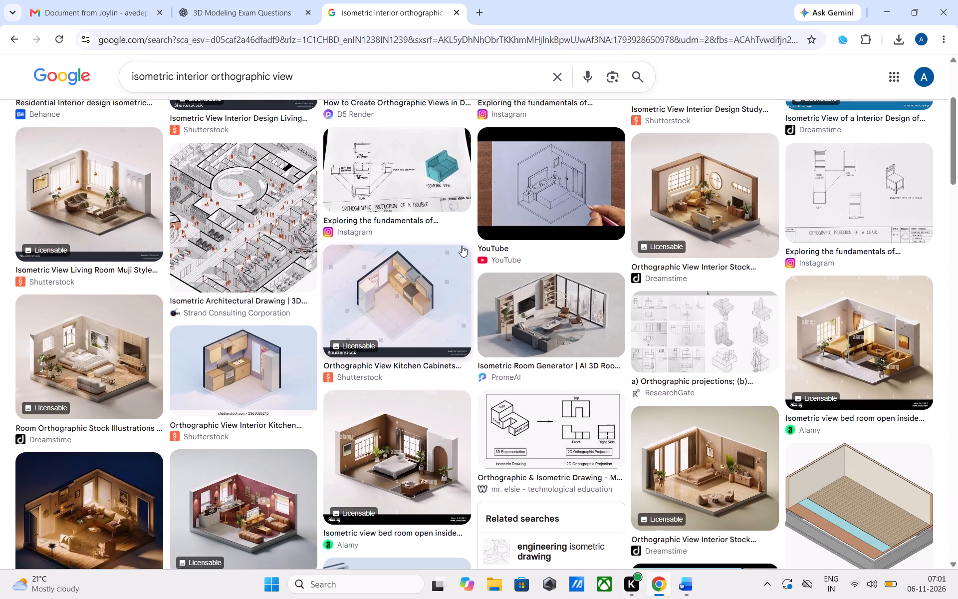
scroll(462, 246, "down", 5)
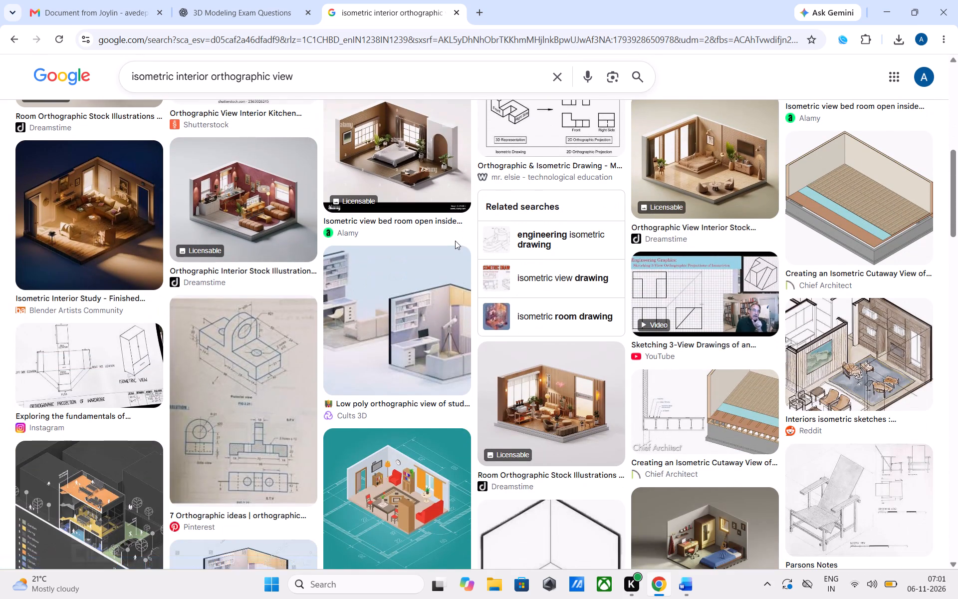
scroll(455, 241, "down", 3)
left_click(394, 273)
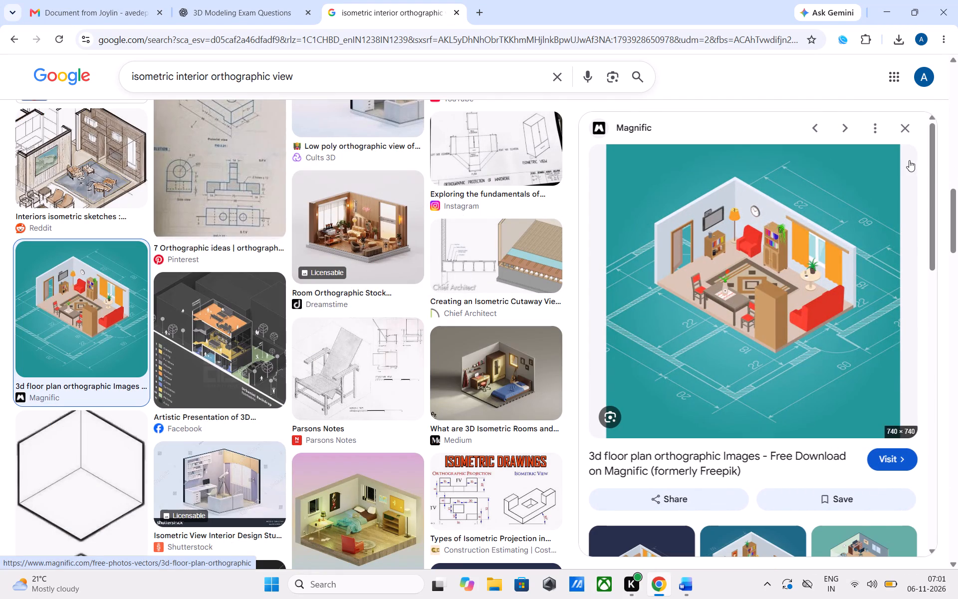
left_click(912, 122)
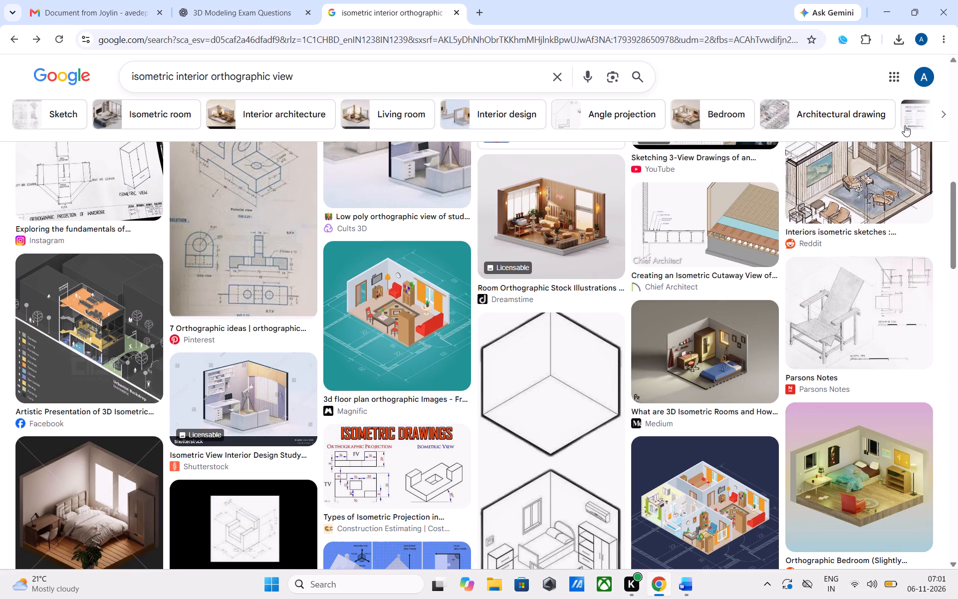
scroll(681, 160, "down", 2)
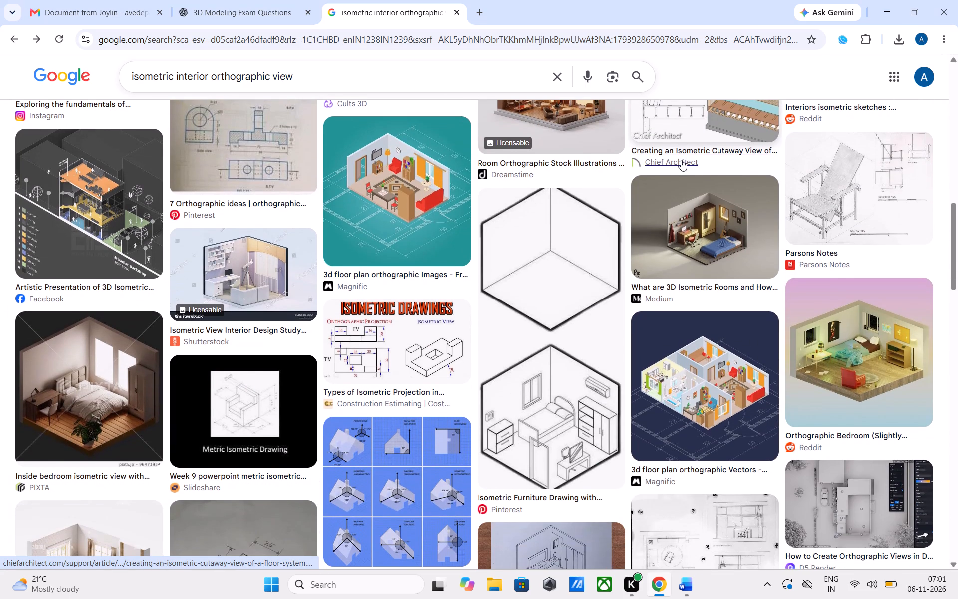
scroll(681, 176, "down", 1)
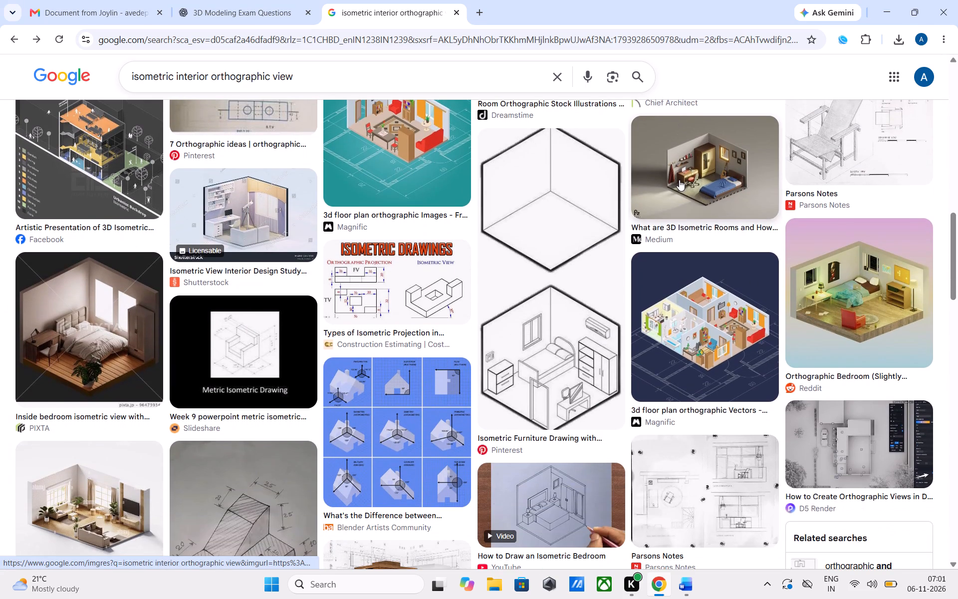
scroll(679, 180, "down", 4)
scroll(673, 182, "up", 9)
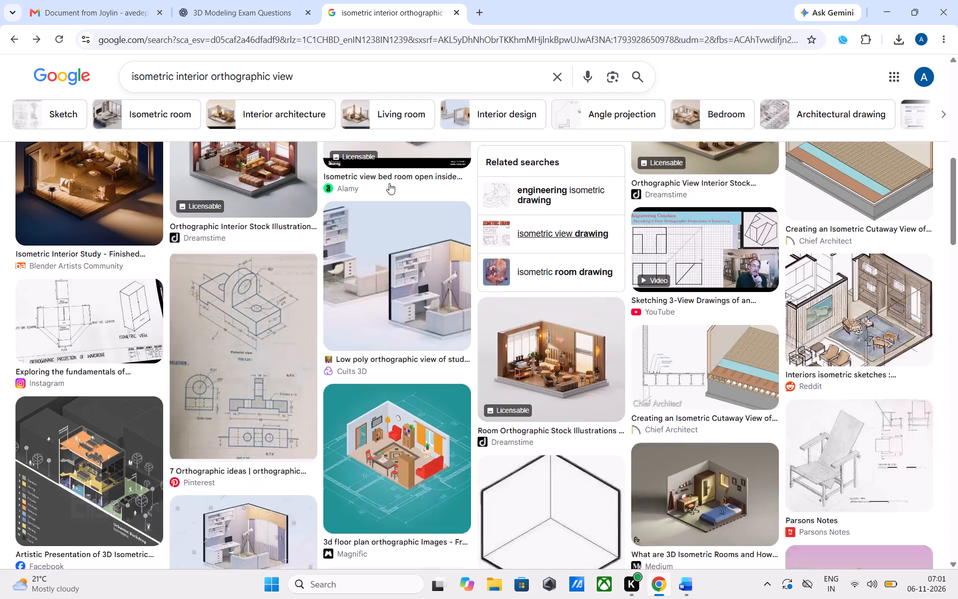
scroll(389, 183, "up", 16)
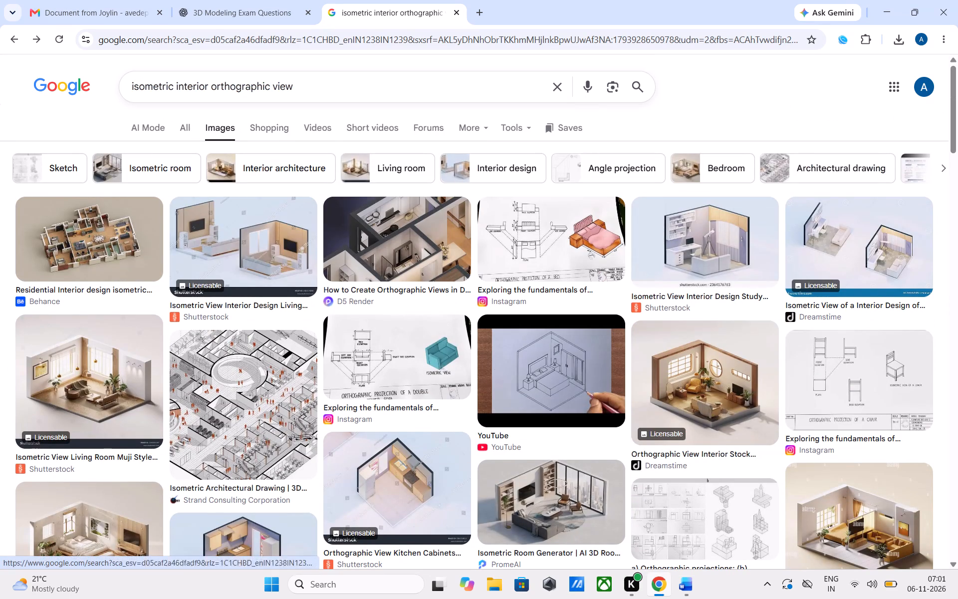
Show the video results for the isometric interior search.
left_click(329, 129)
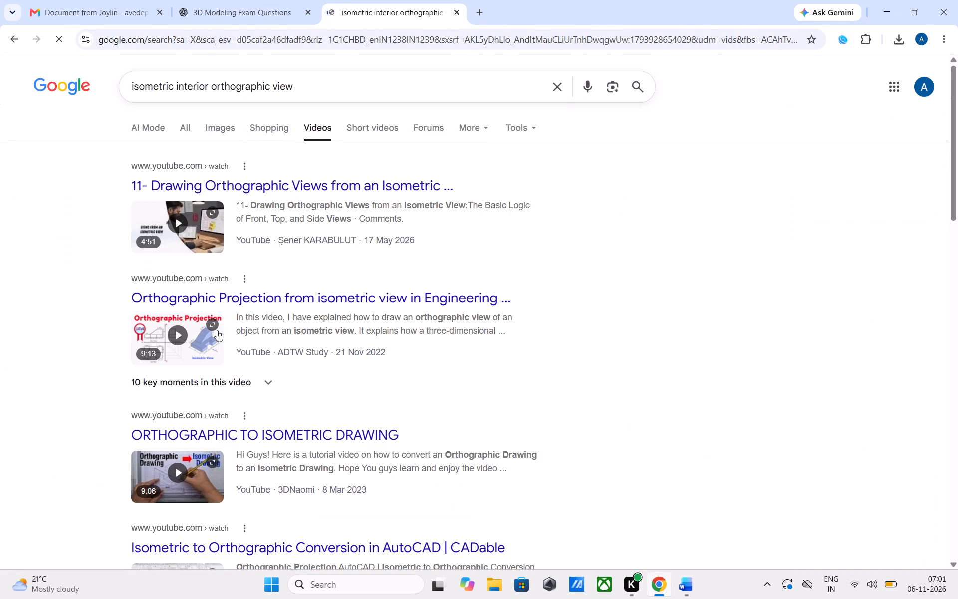
Browse the video results, open "isometric view created from orthographic views", and close the advertiser page opened from its ad.
scroll(248, 331, "down", 10)
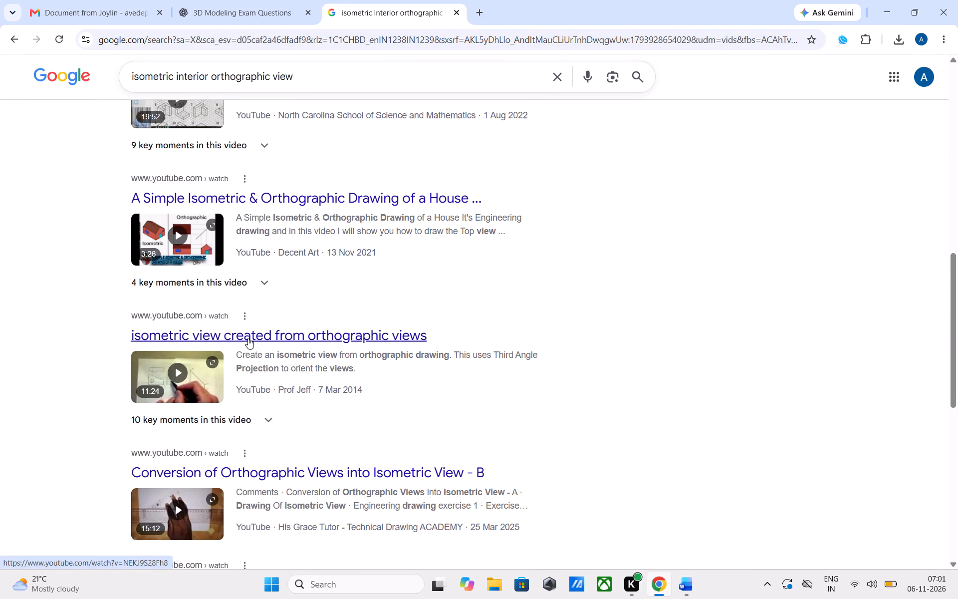
left_click(248, 338)
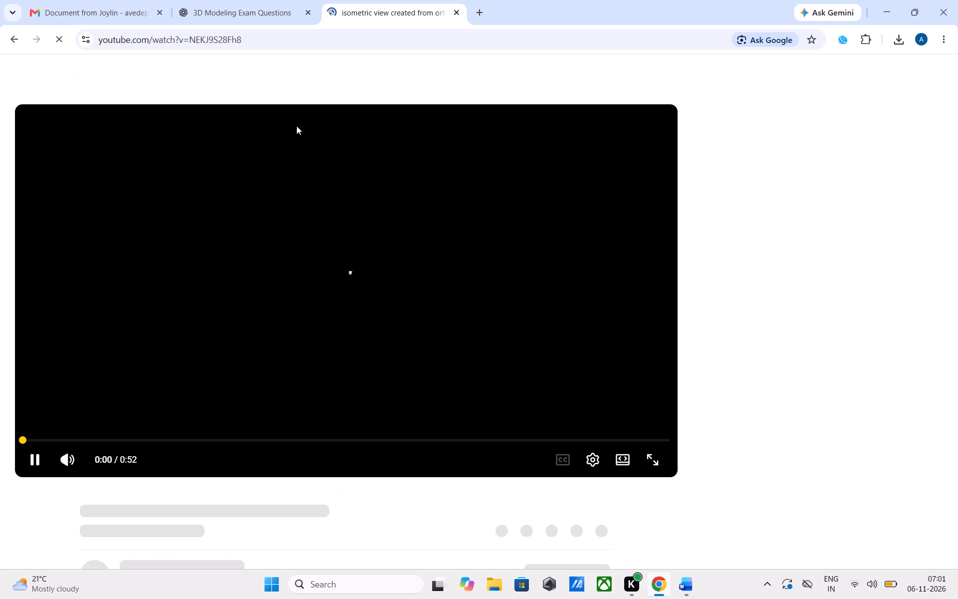
left_click(368, 299)
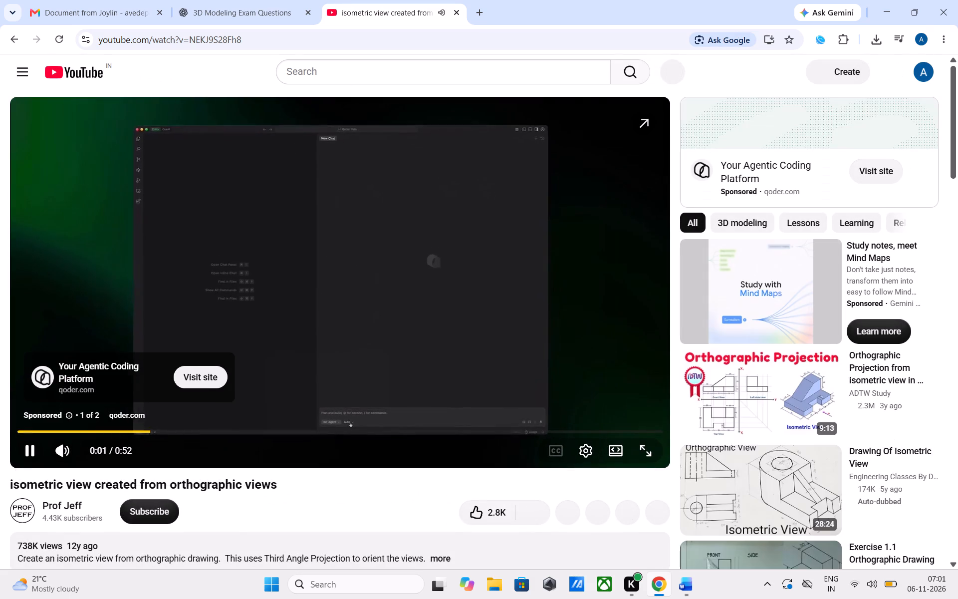
left_click(330, 286)
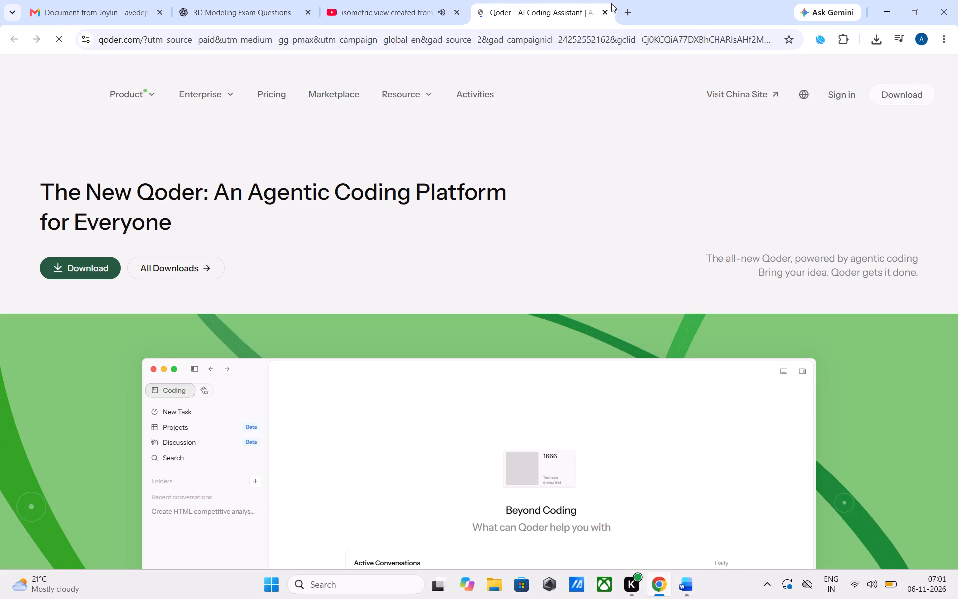
left_click(609, 13)
Mute the computer's sound volume.
left_click(874, 583)
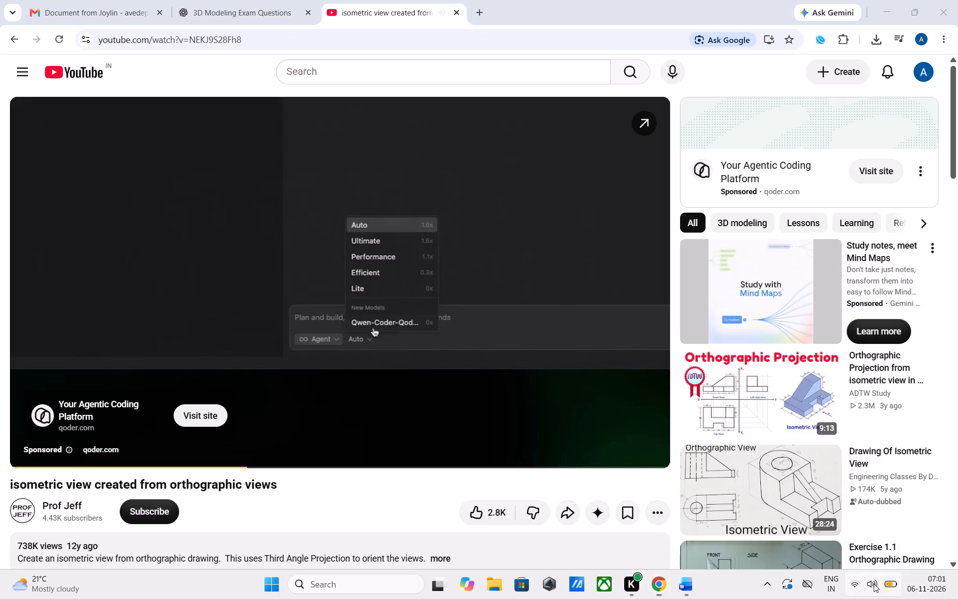
left_click_drag(844, 505, 598, 497)
Search YouTube for "interior isometrc maya".
left_click(321, 64)
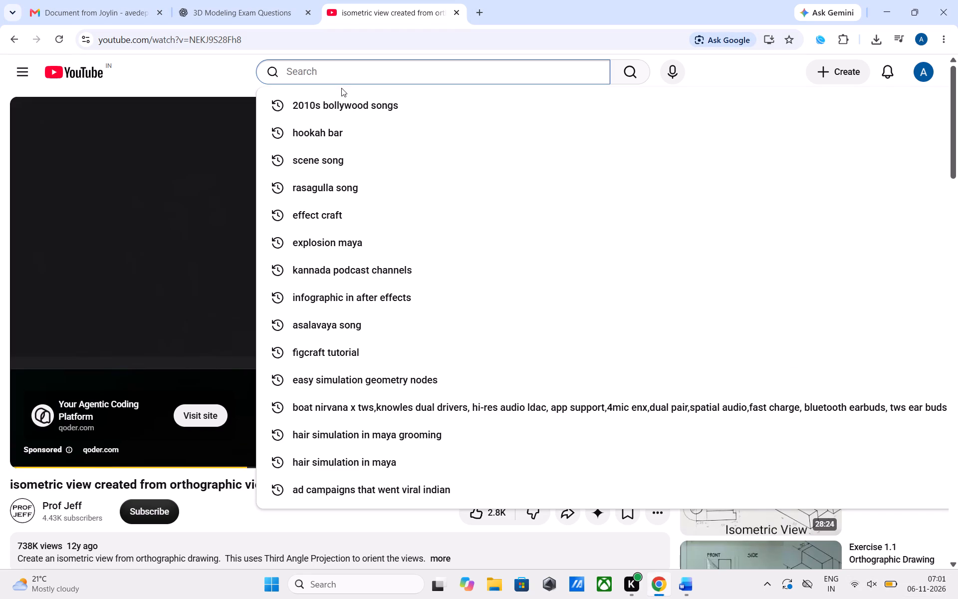
type("interior isometr")
type("c maya")
key("Return")
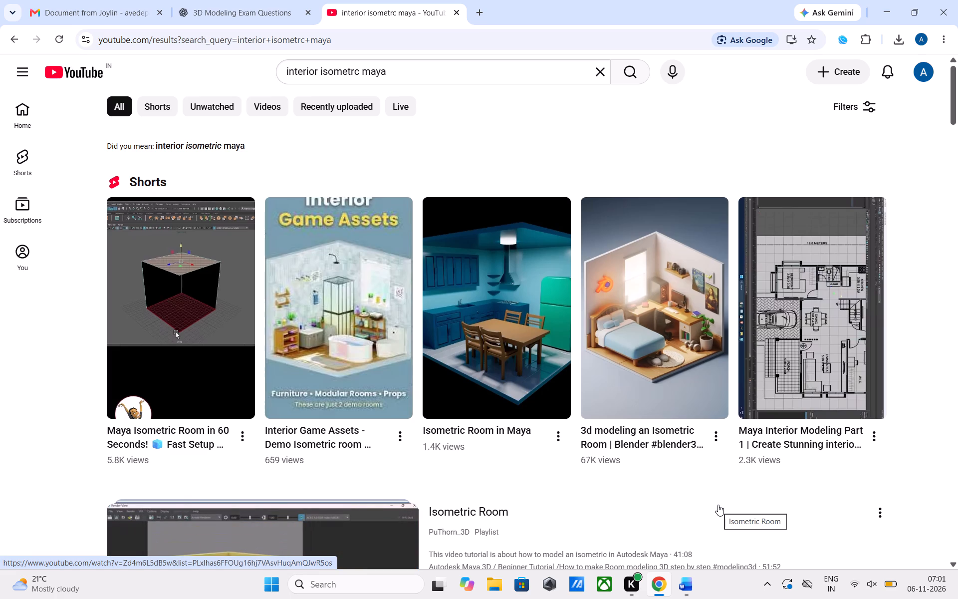
Look through the YouTube results for an isometric room that could serve as a modeling reference.
scroll(541, 445, "down", 5)
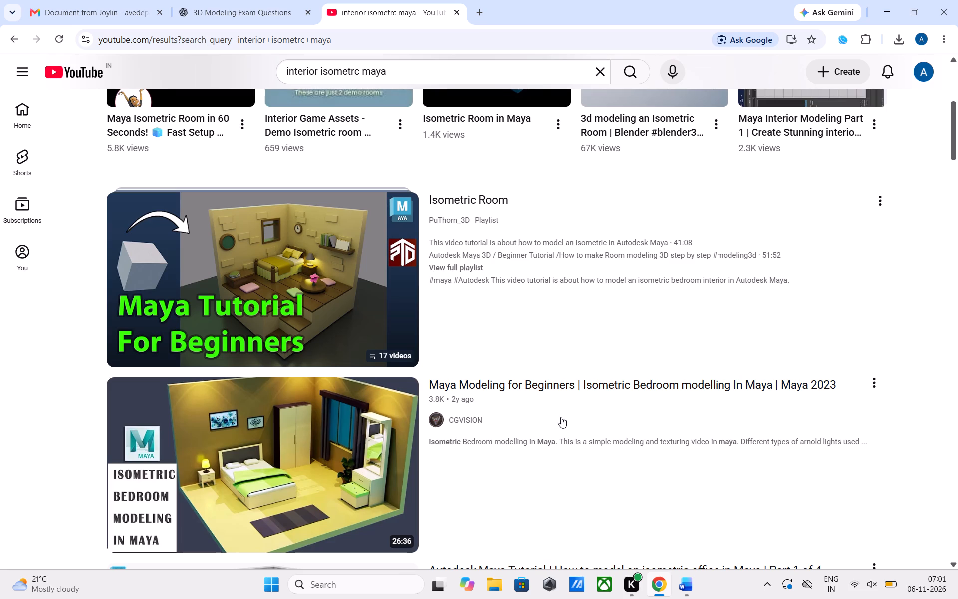
scroll(566, 423, "down", 6)
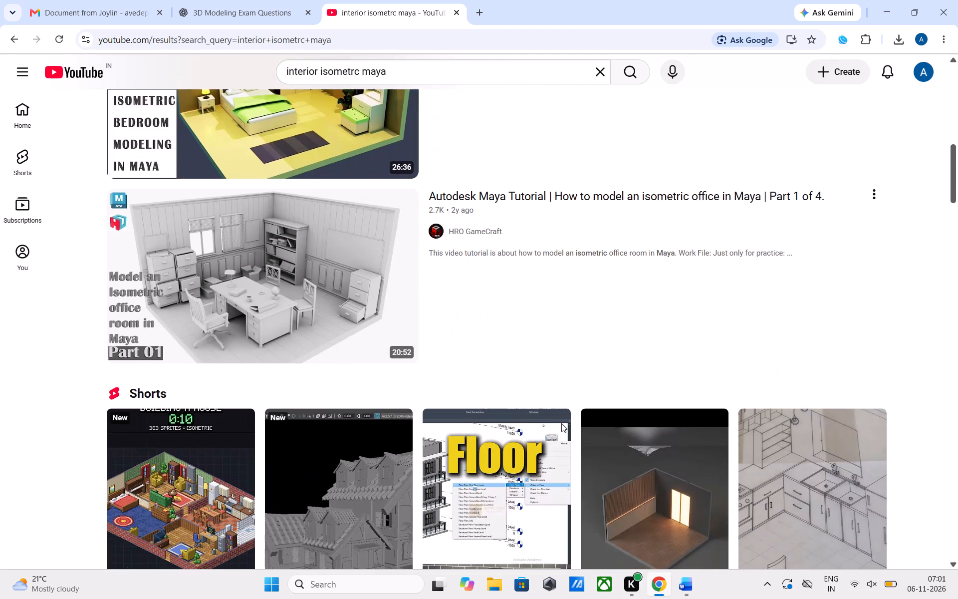
scroll(561, 423, "down", 13)
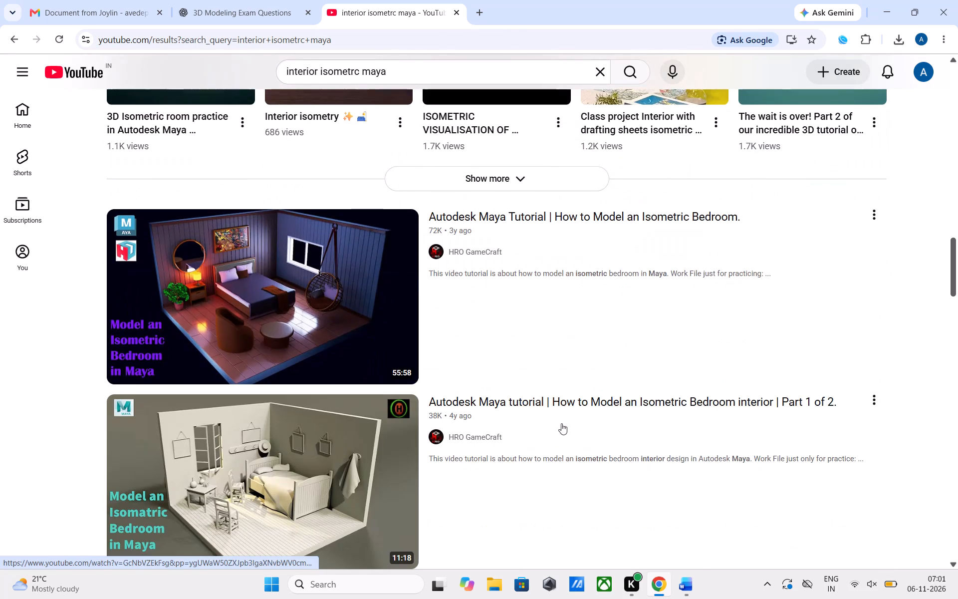
scroll(547, 408, "down", 2)
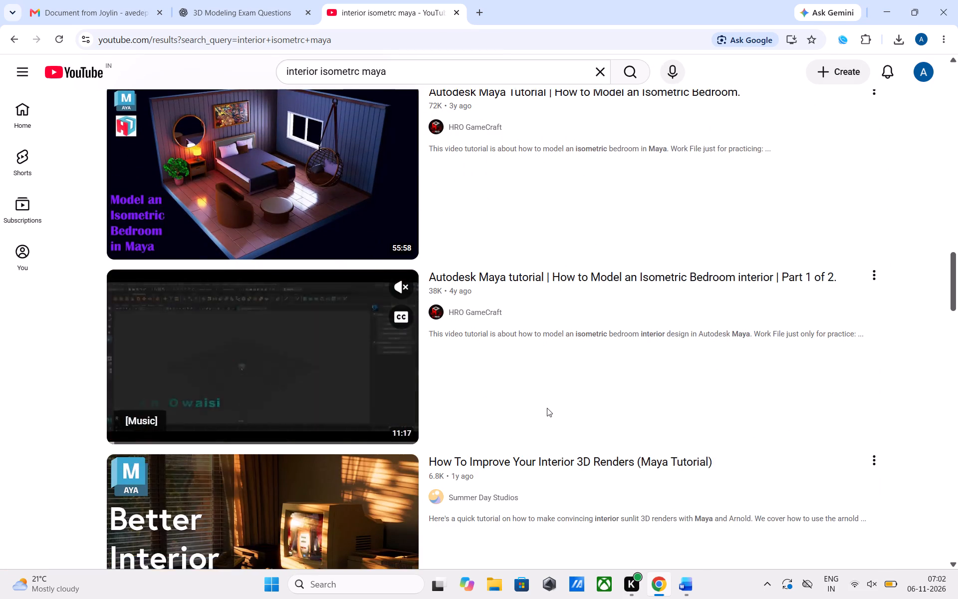
scroll(547, 408, "down", 7)
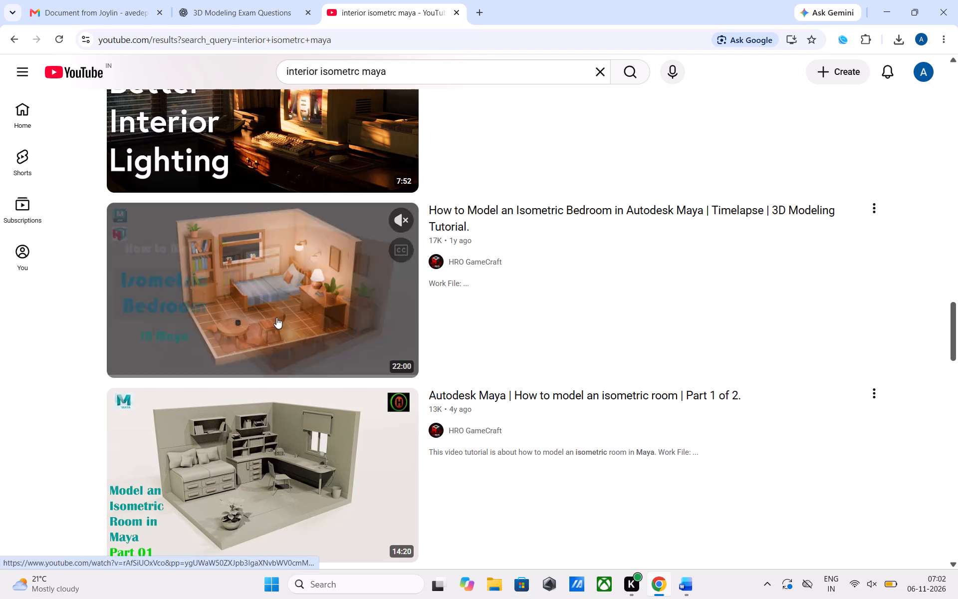
Open the HRO GameCraft timelapse "How to Model an Isometric Bedroom in Autodesk Maya", pause it and show it full screen.
left_click(873, 212)
left_click(248, 298)
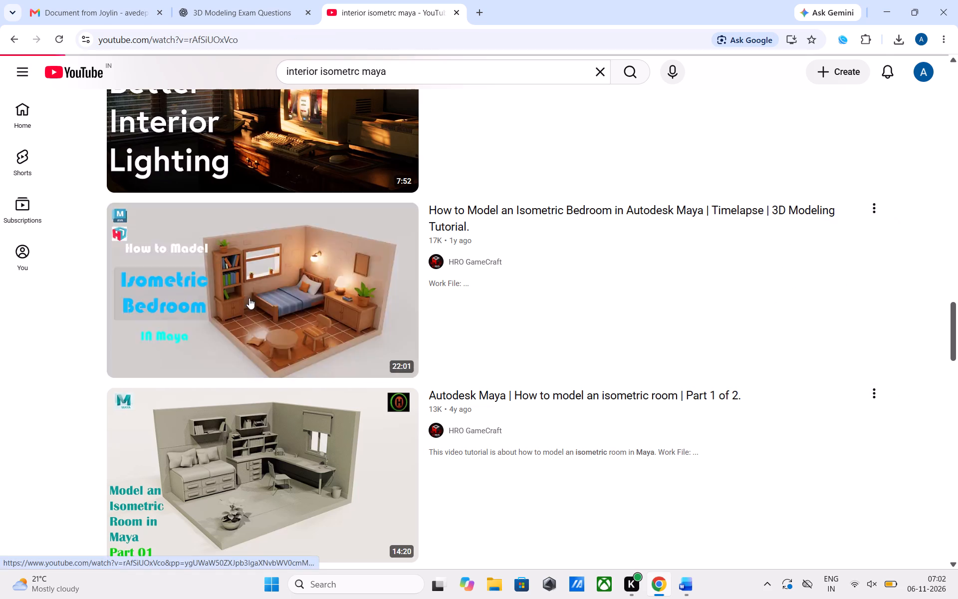
left_click(356, 272)
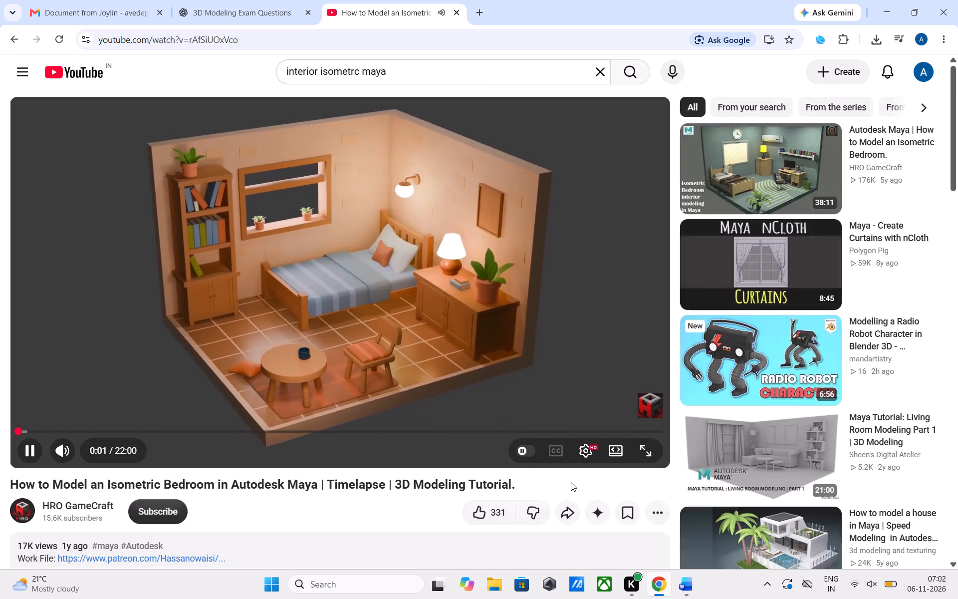
left_click(361, 285)
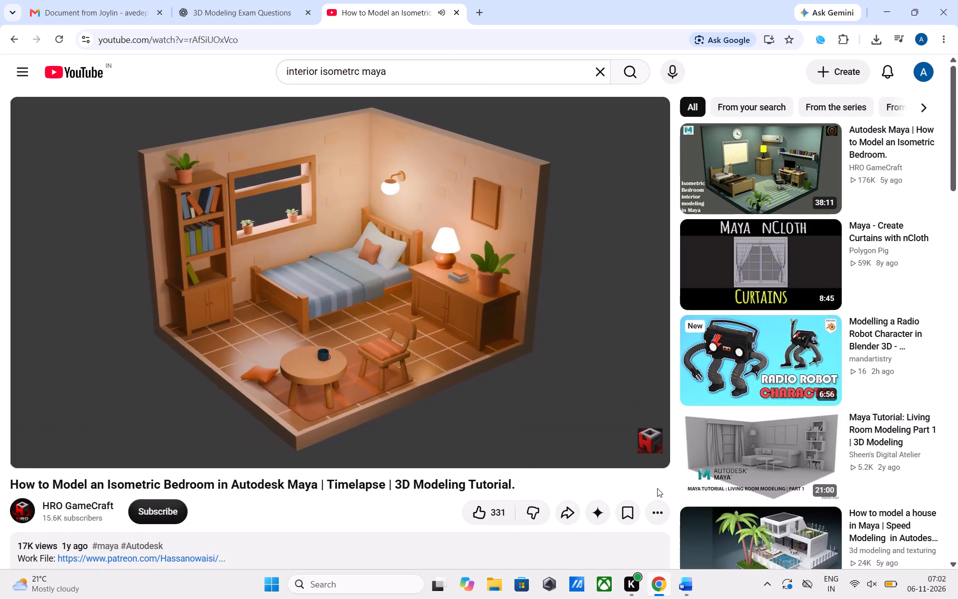
left_click(651, 451)
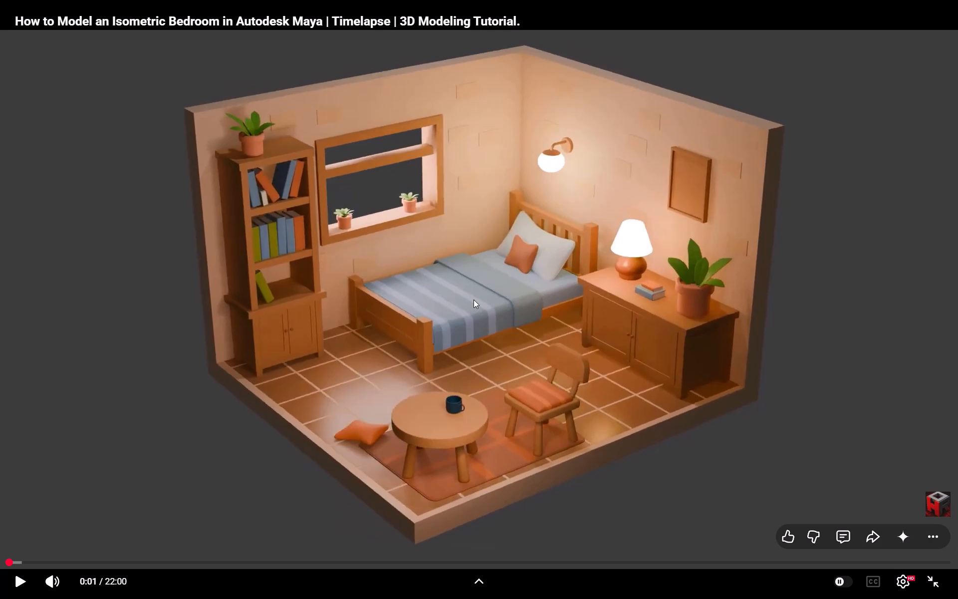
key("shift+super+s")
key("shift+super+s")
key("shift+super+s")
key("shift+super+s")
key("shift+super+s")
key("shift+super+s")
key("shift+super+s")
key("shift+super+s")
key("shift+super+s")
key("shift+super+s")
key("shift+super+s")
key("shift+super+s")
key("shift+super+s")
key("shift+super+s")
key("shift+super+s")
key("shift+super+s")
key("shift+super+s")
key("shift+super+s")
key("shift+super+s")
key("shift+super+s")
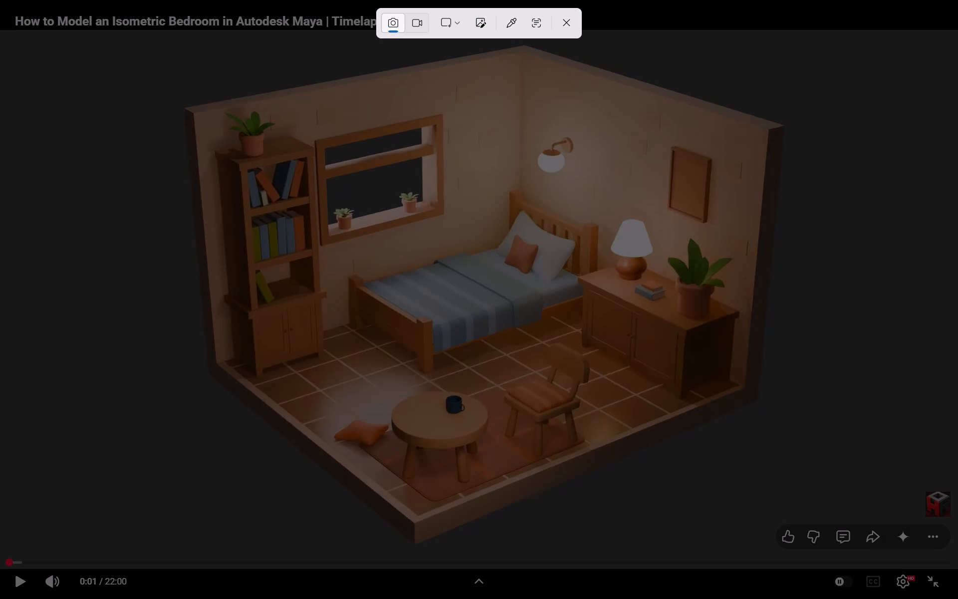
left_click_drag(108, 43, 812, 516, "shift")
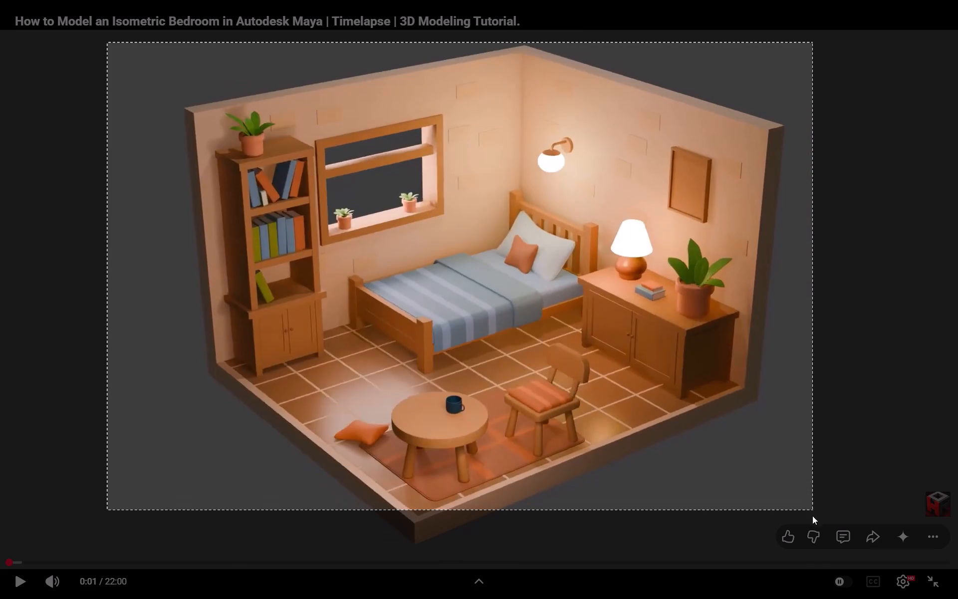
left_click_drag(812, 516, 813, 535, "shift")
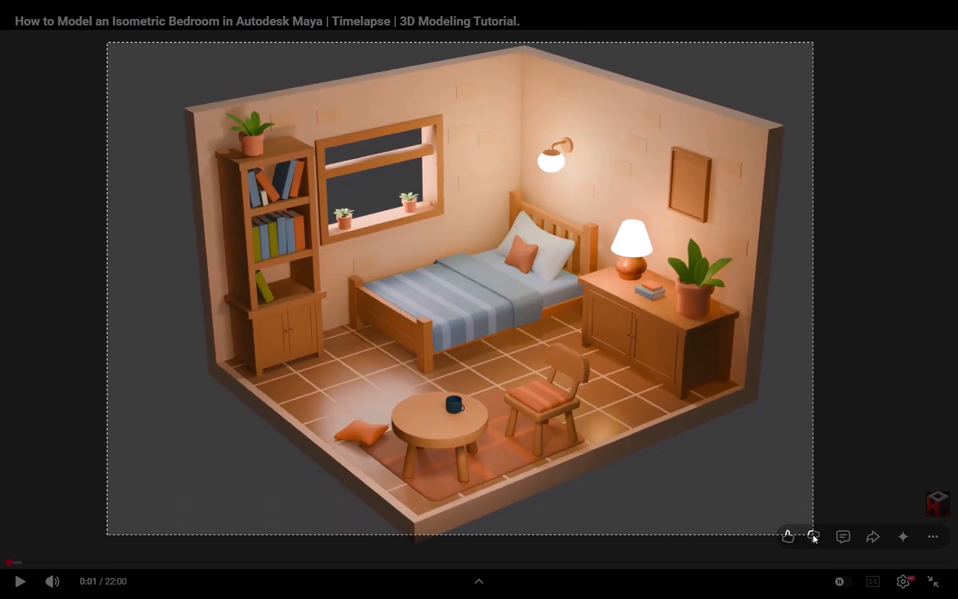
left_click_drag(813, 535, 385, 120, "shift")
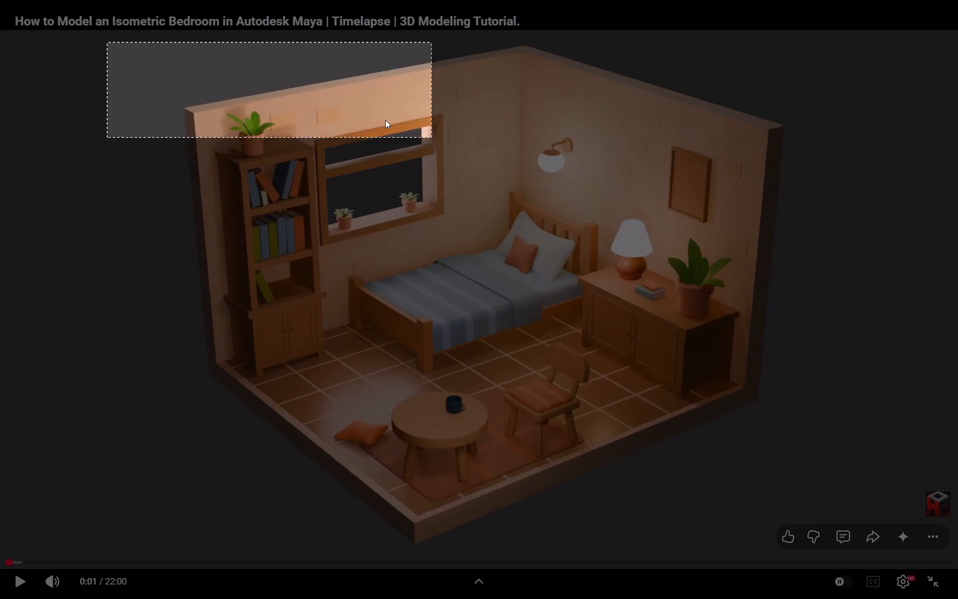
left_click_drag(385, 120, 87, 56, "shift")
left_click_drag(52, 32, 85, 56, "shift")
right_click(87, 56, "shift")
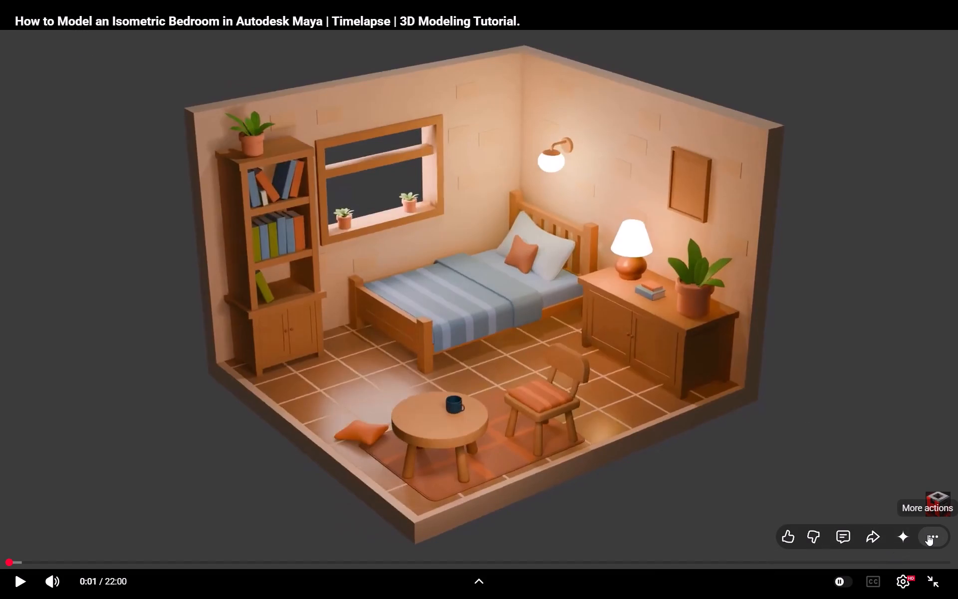
Set the bedroom video's playback quality to 1080p HD.
left_click(913, 581)
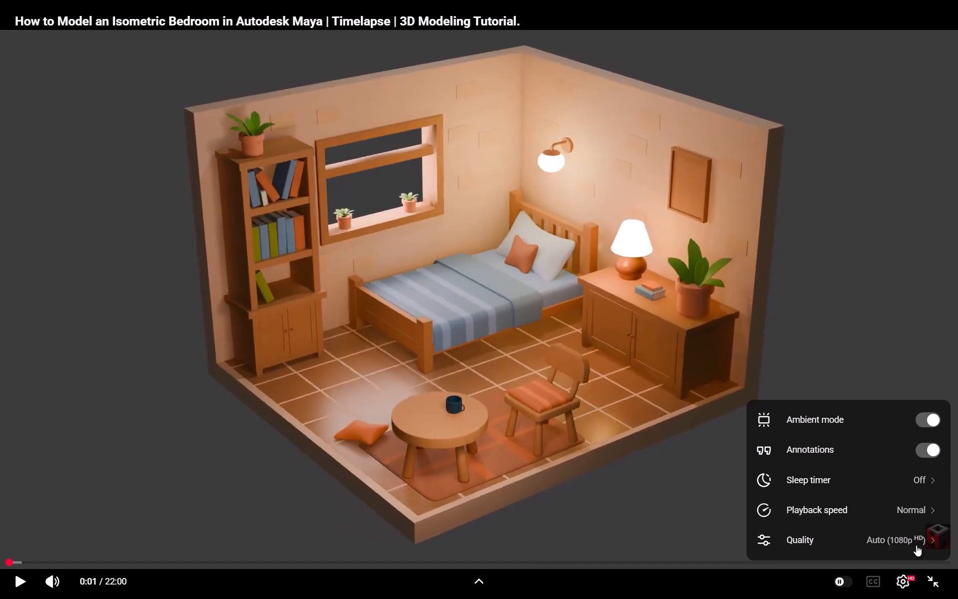
left_click(904, 541)
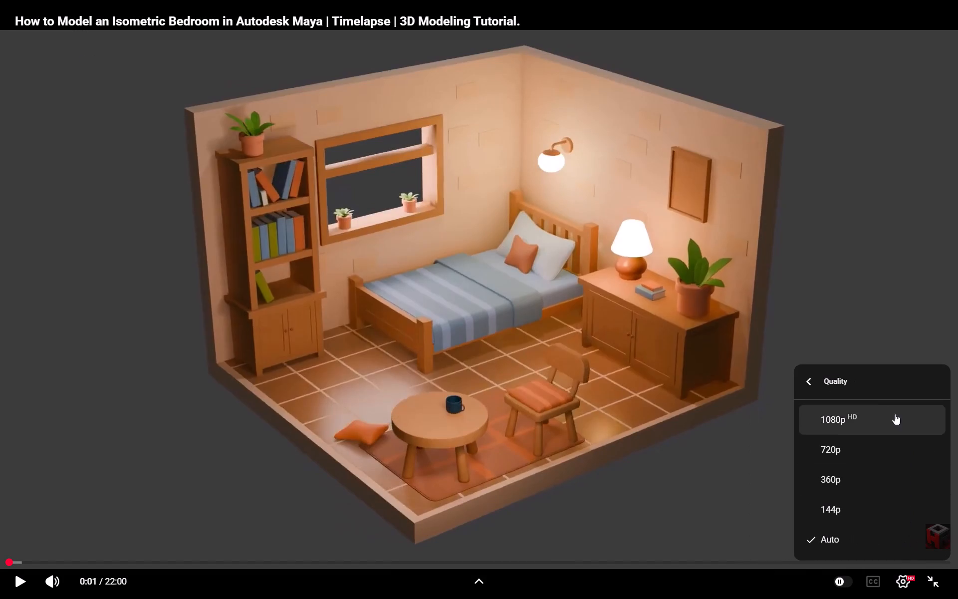
left_click(842, 419)
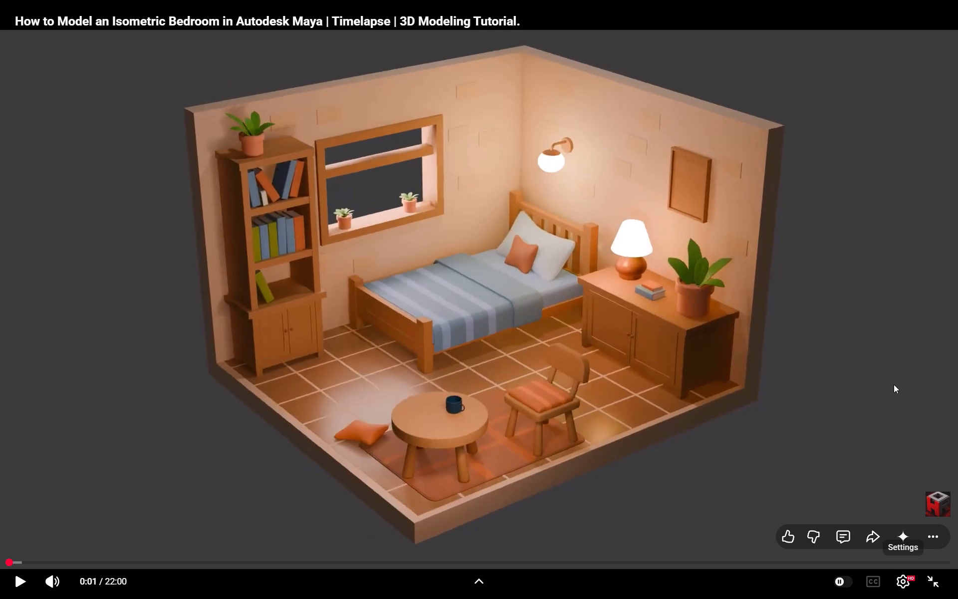
Replay the video's opening from the start and pause at about 0:02, with the whole bedroom in an isometric view.
left_click(894, 384)
left_click(894, 384)
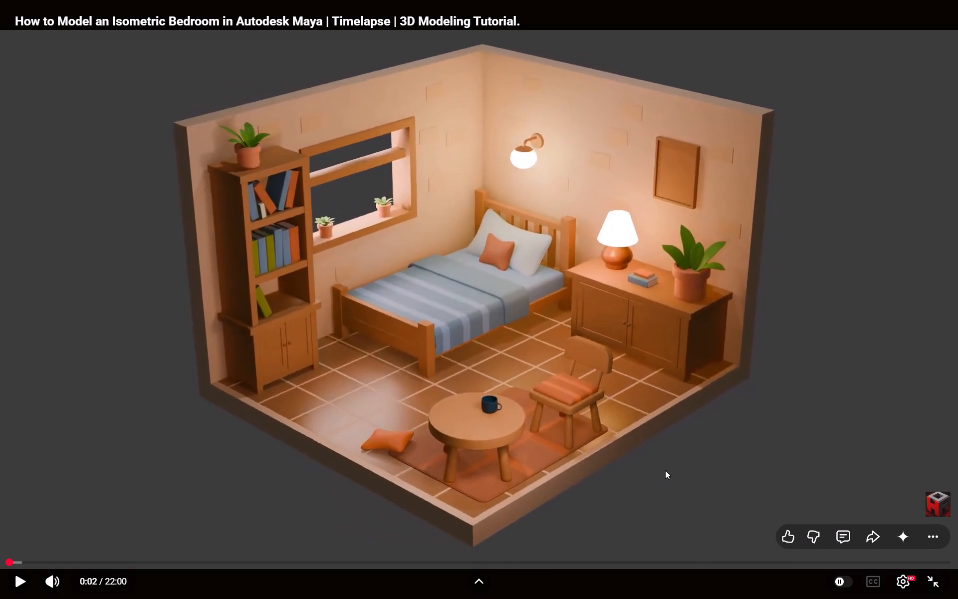
key("Left")
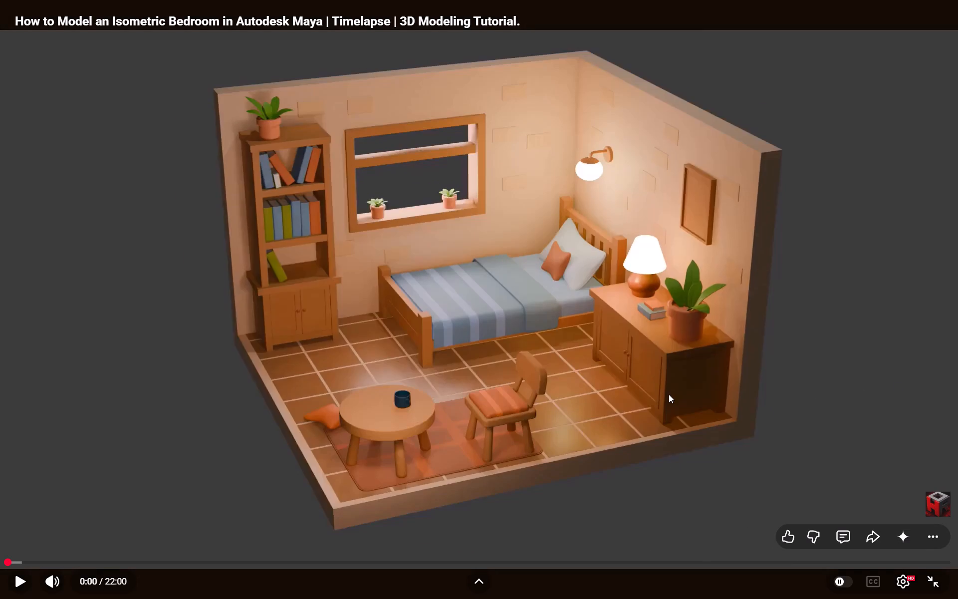
key("Left")
key("space")
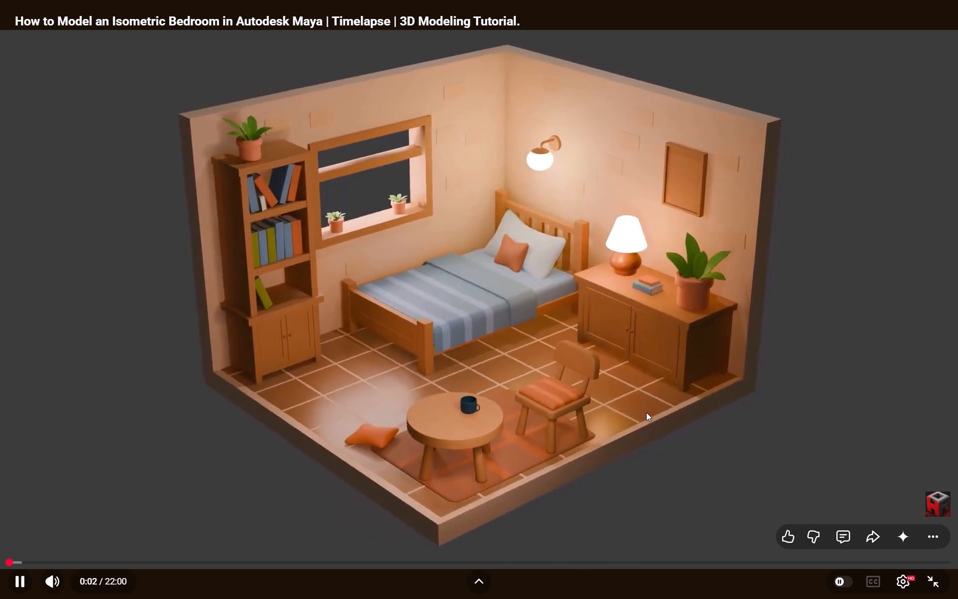
key("space")
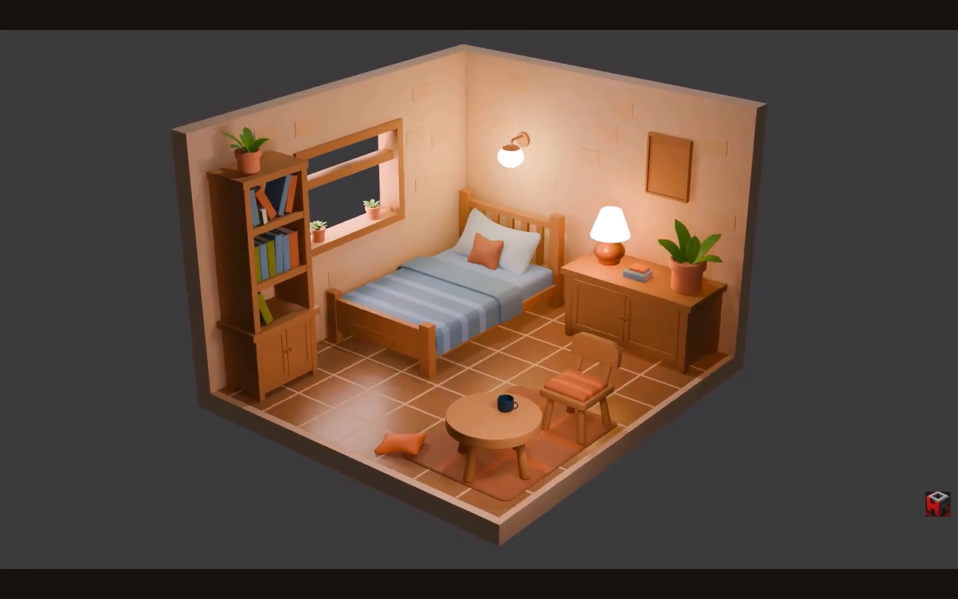
Capture a rectangular screenshot framing the whole isometric bedroom in the paused video.
key("shift+super+s")
key("shift+super+s")
key("shift+super+s")
key("shift+super+s")
key("shift+super+s")
key("shift+super+s")
key("shift+super+s")
key("shift+super+s")
key("shift+super+s")
key("shift+super+s")
key("shift+super+s")
key("shift+super+s")
key("shift+super+s")
key("shift+super+s")
key("shift+super+s")
key("shift+super+s")
key("shift+super+s")
key("shift+super+s")
key("shift+super+s")
key("shift+super+s")
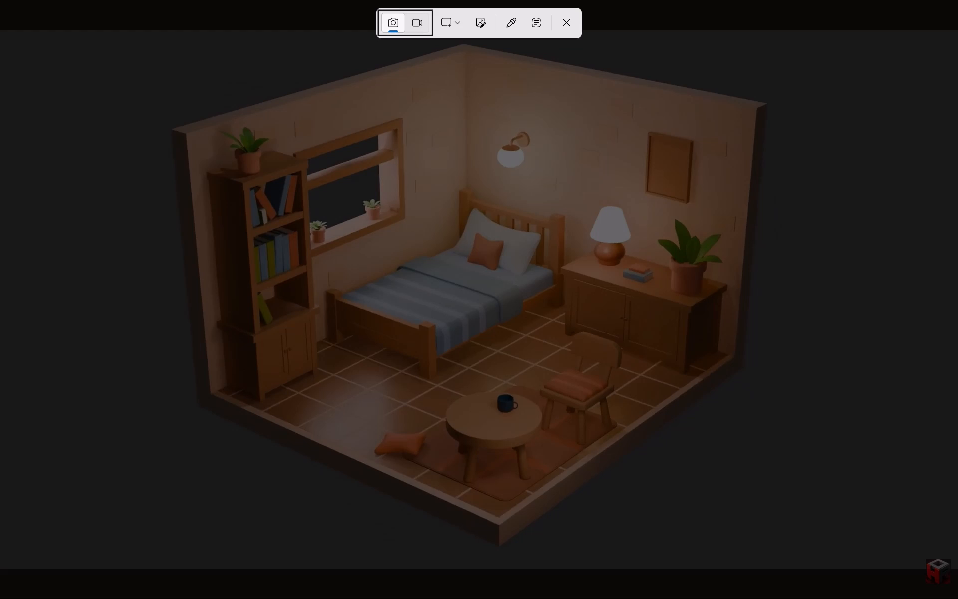
left_click_drag(78, 11, 777, 522, "shift")
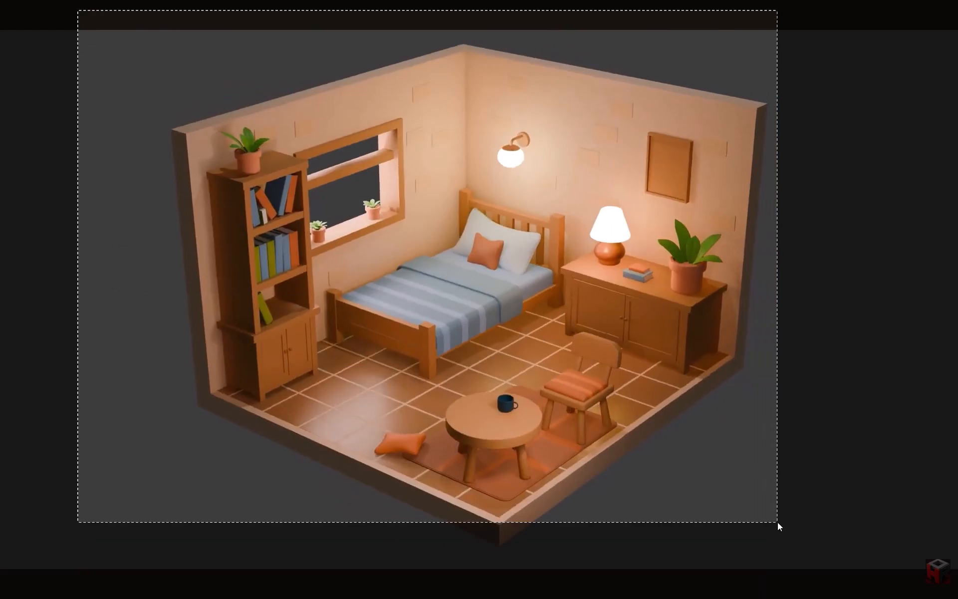
left_click_drag(777, 522, 860, 586, "shift")
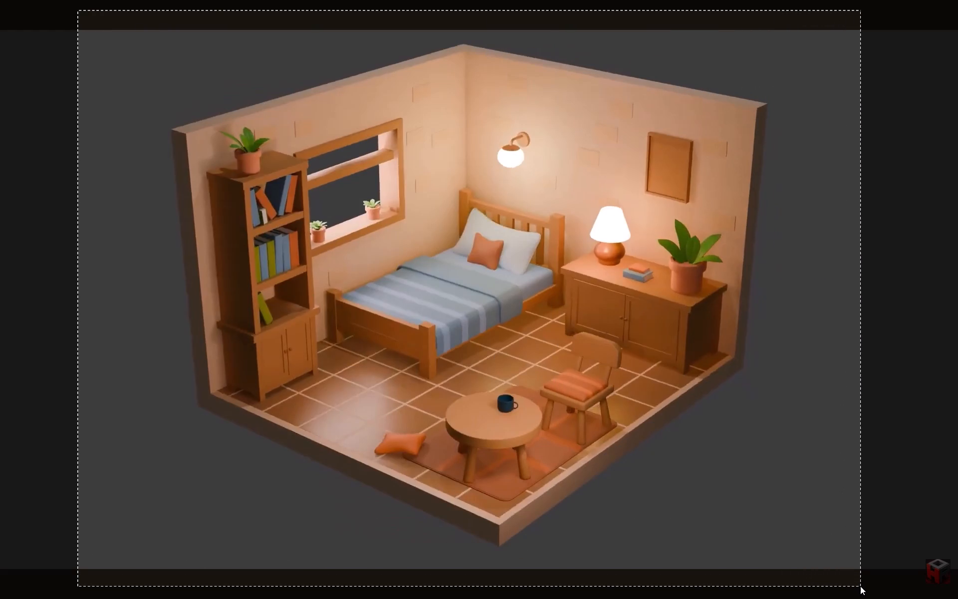
left_click_drag(860, 586, 861, 586, "shift")
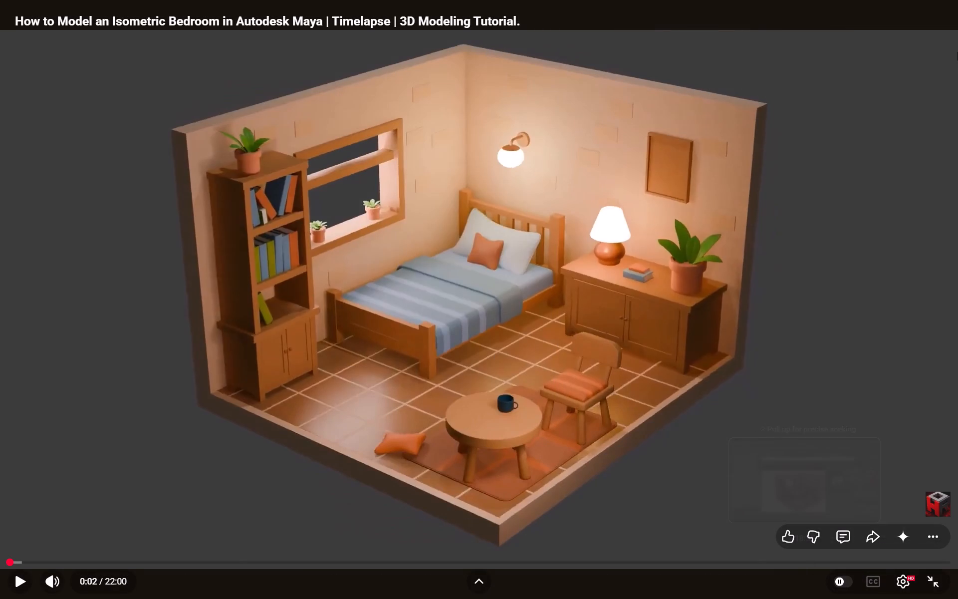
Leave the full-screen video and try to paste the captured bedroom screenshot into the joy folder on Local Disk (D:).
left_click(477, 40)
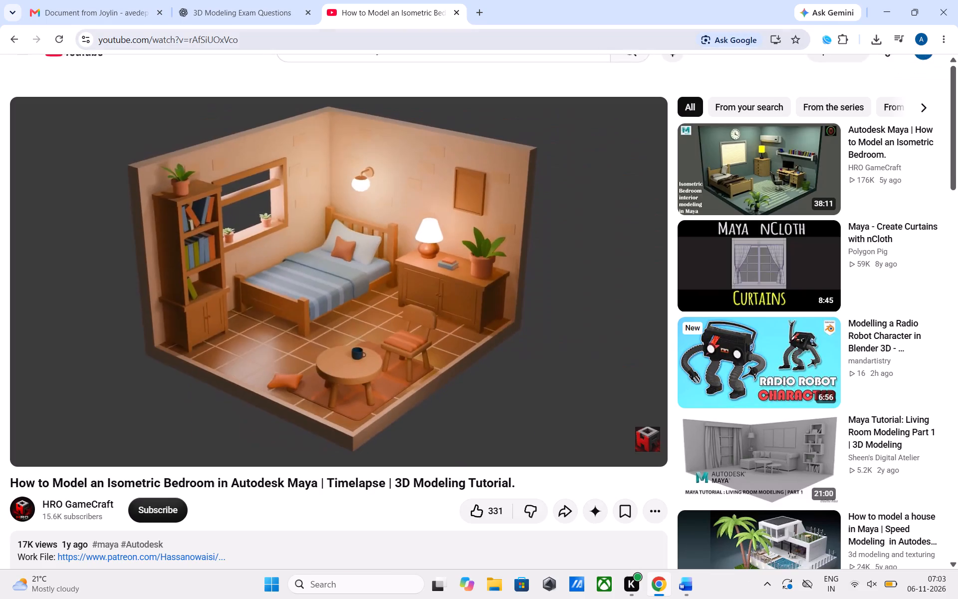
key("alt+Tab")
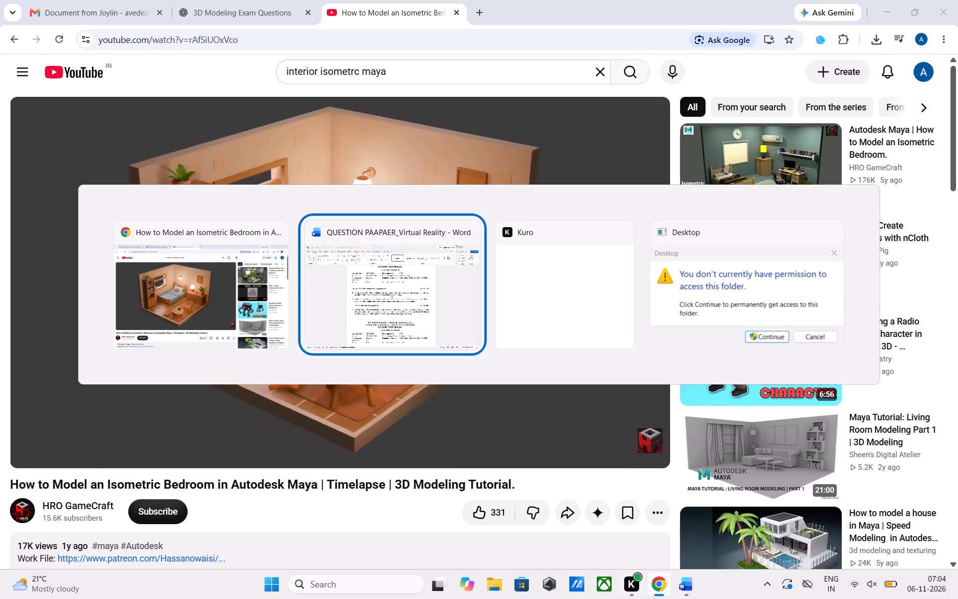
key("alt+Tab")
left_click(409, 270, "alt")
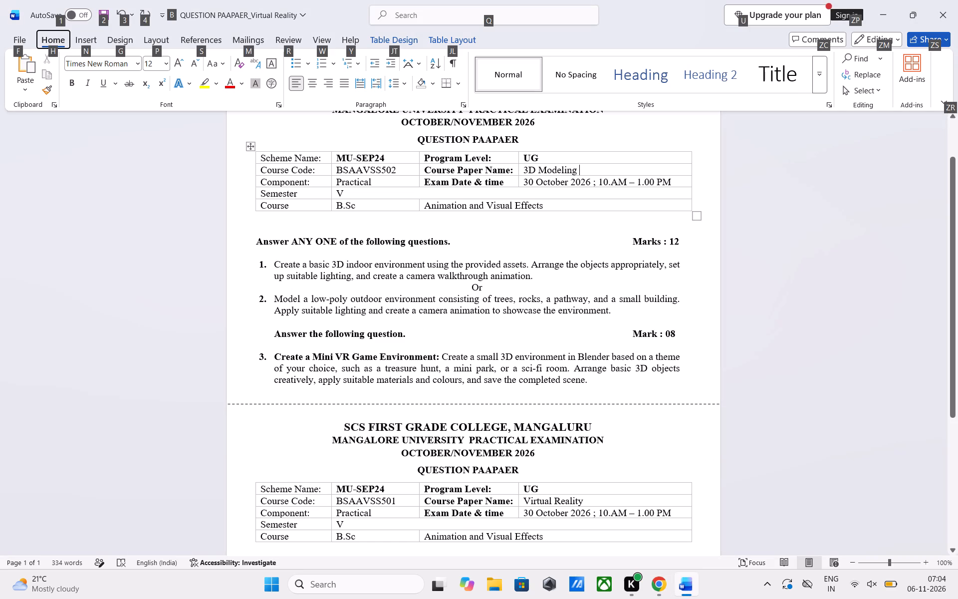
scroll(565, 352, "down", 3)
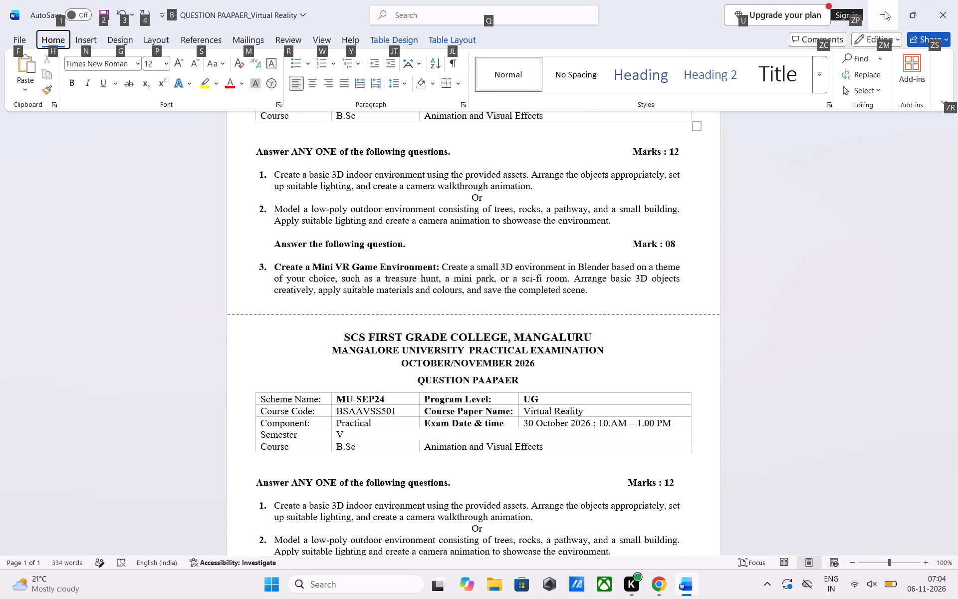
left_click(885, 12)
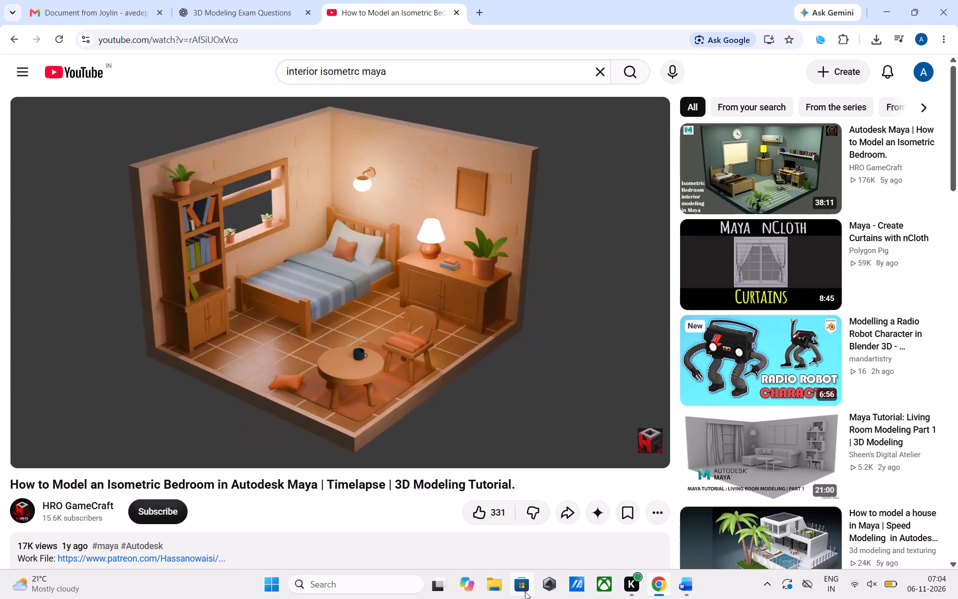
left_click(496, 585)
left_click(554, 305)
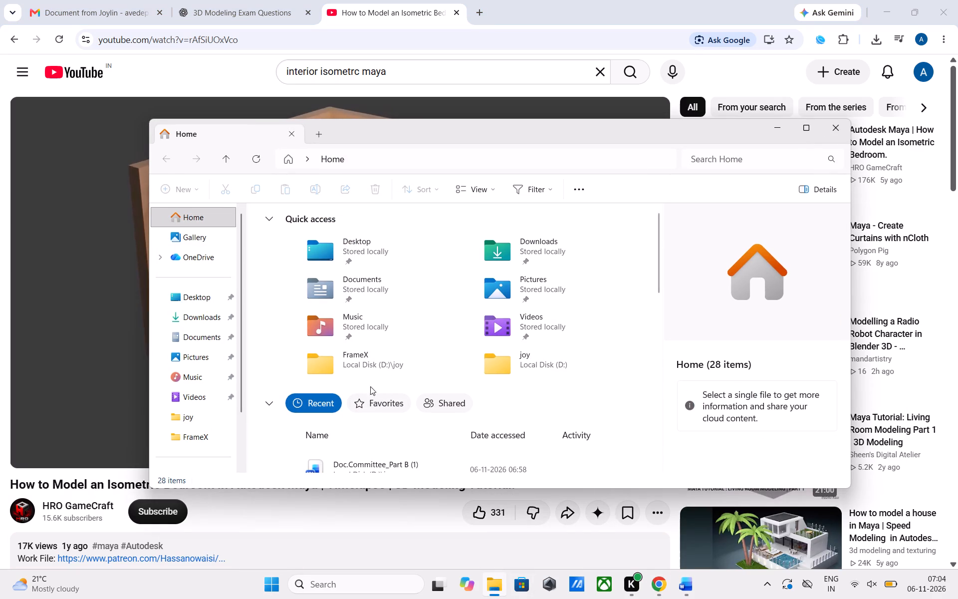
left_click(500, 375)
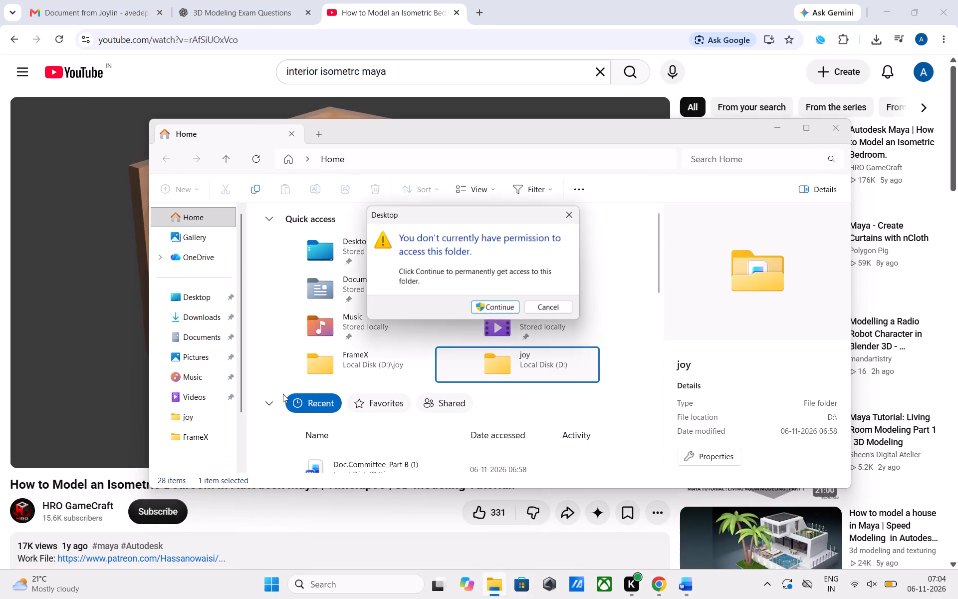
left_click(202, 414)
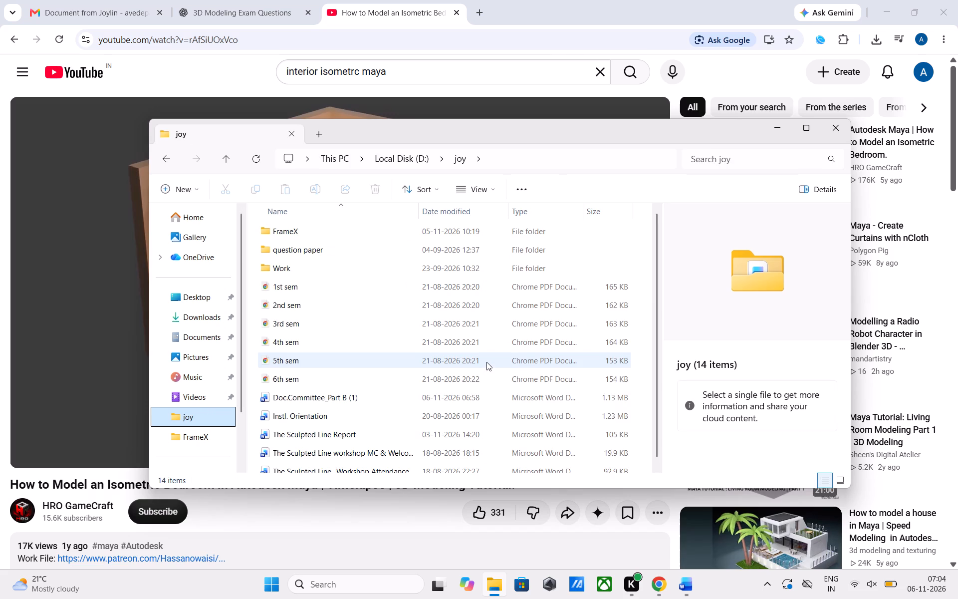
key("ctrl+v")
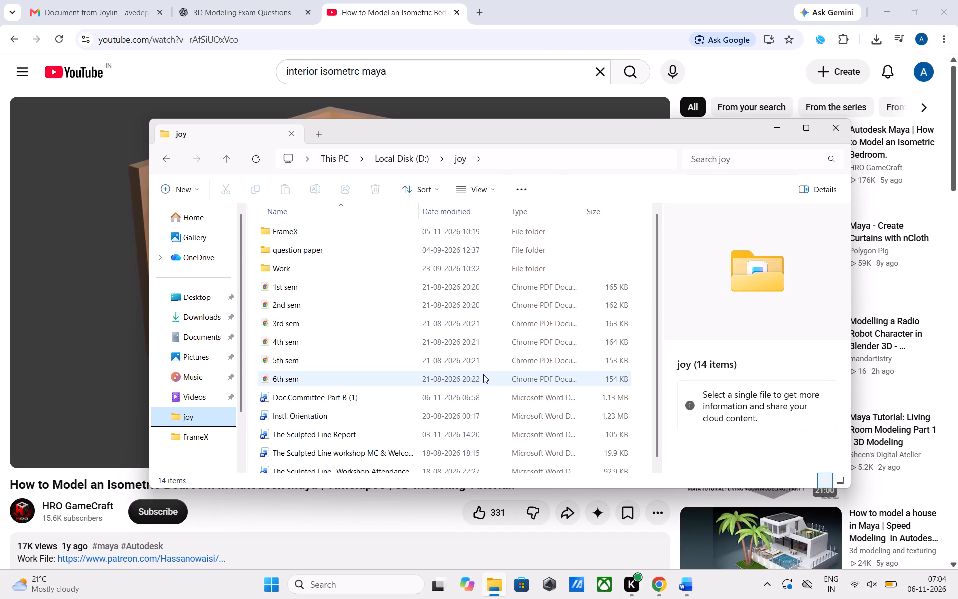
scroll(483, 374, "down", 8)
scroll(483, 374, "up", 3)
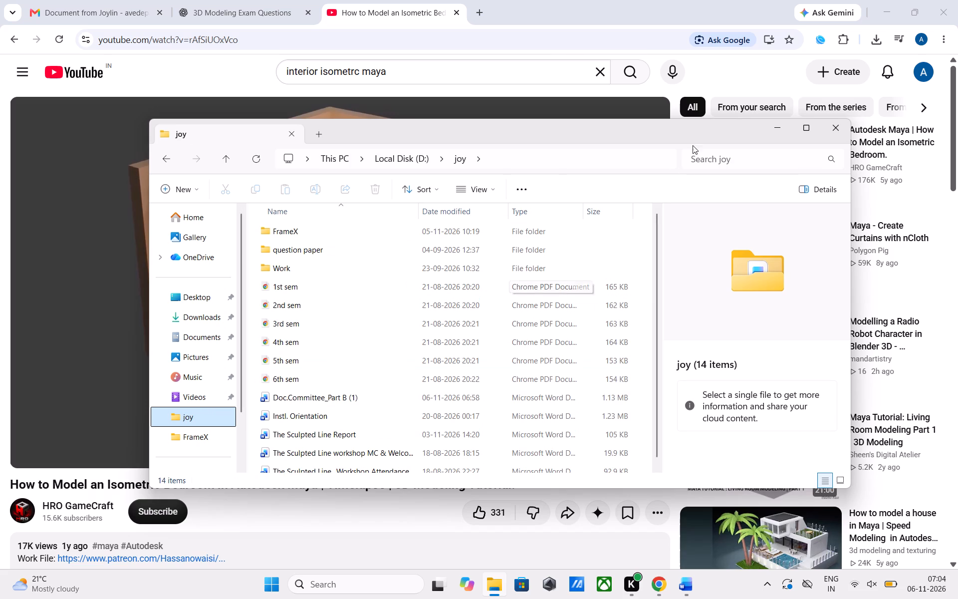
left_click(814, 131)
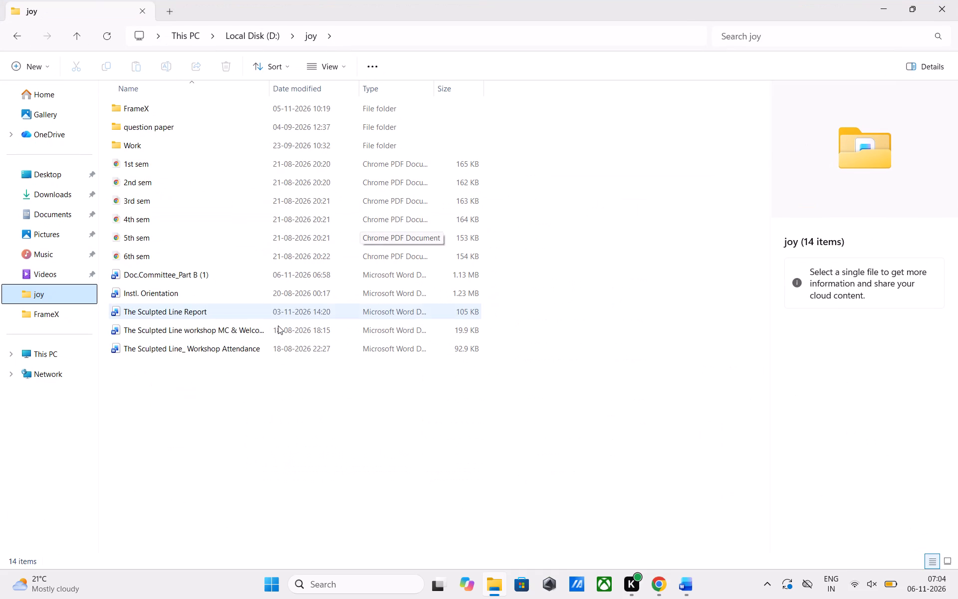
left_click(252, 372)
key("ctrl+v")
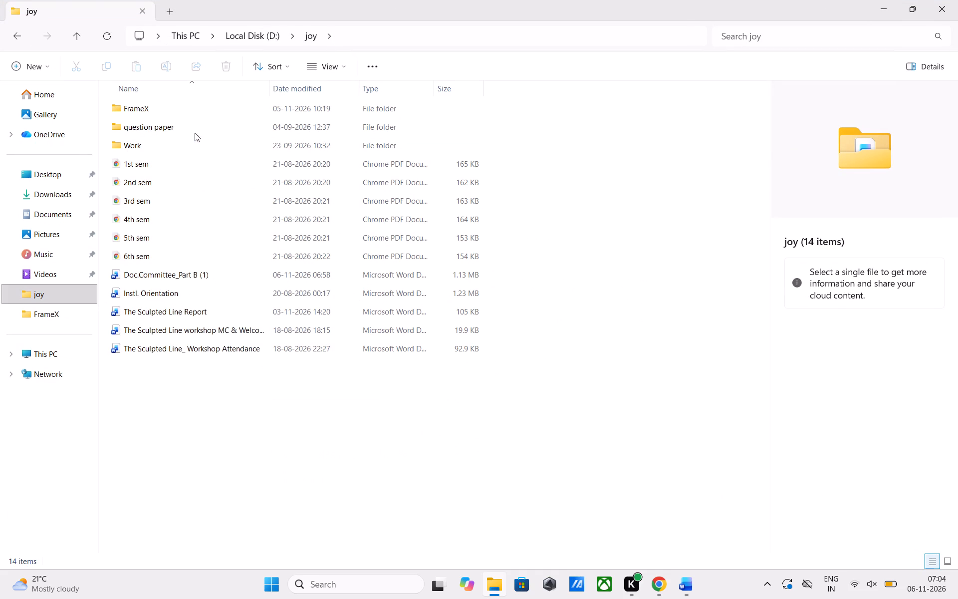
Switch to the Word question paper and paste the bedroom screenshot below question 3 of the second, Virtual Reality paper.
left_click(678, 581)
scroll(588, 381, "down", 18)
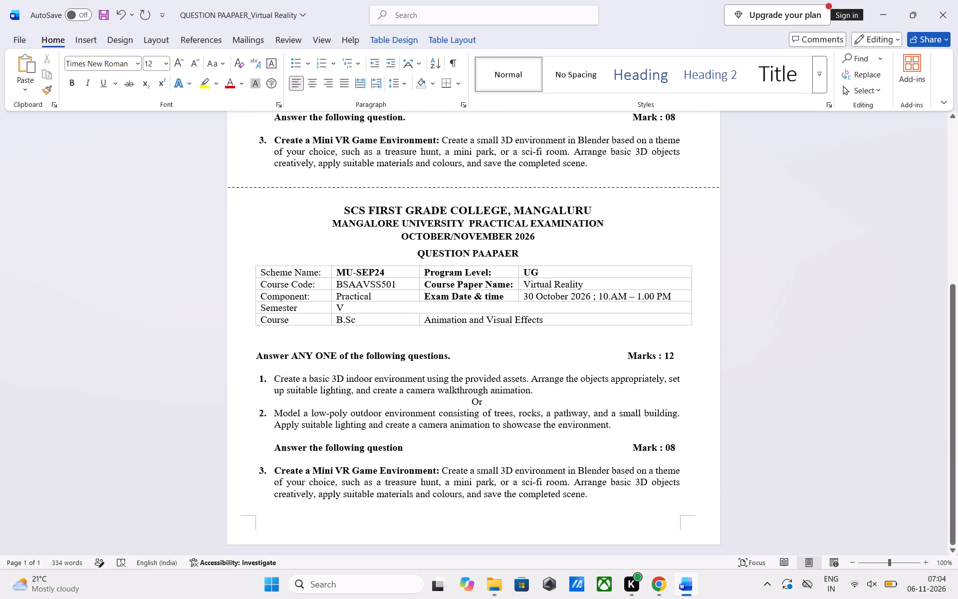
left_click(611, 507)
key("Return")
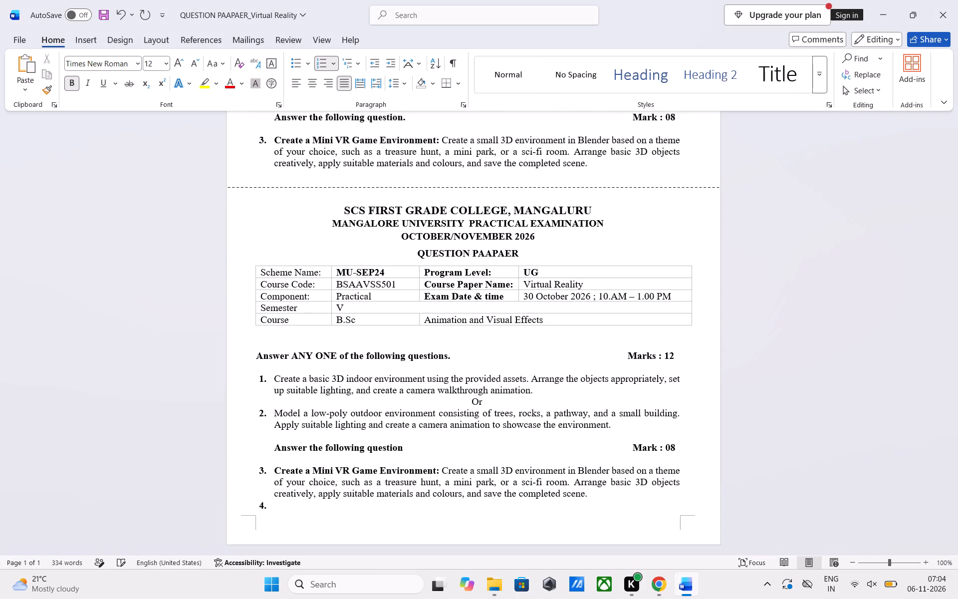
key("BackSpace")
key("Return")
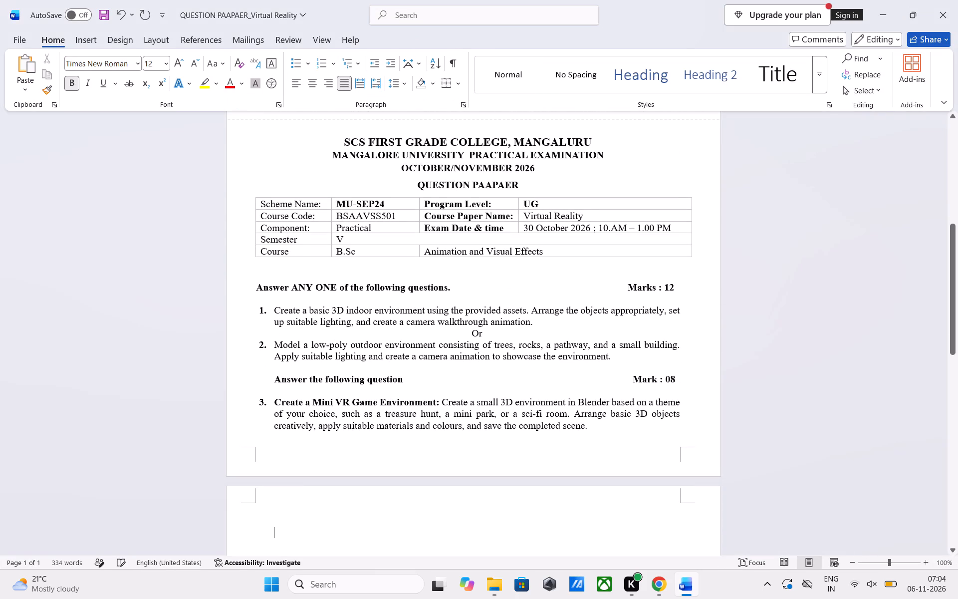
key("ctrl+v")
Save the pasted bedroom picture to the Downloads folder as "interior" in Portable Network Graphics format.
left_click(641, 388)
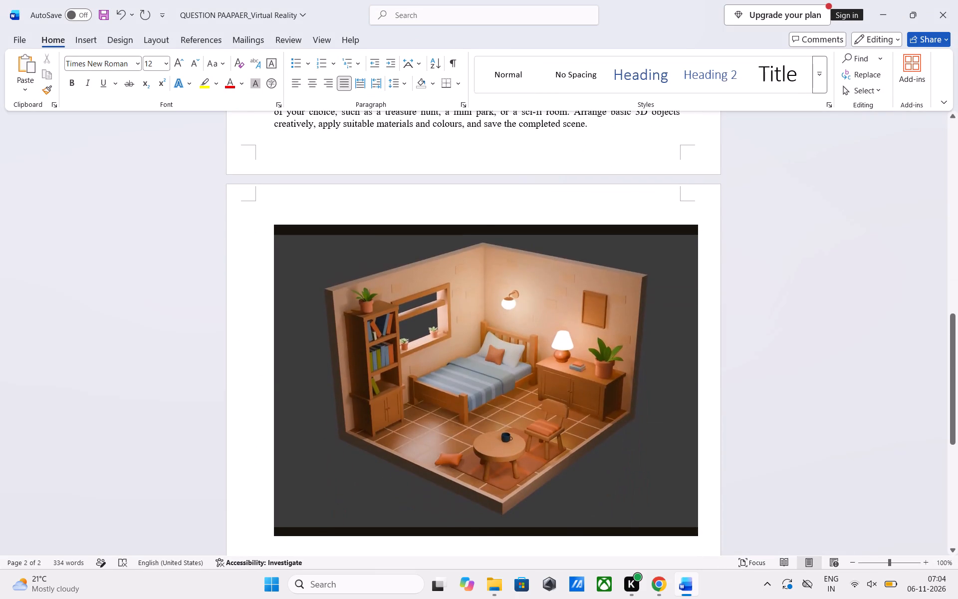
right_click(644, 387)
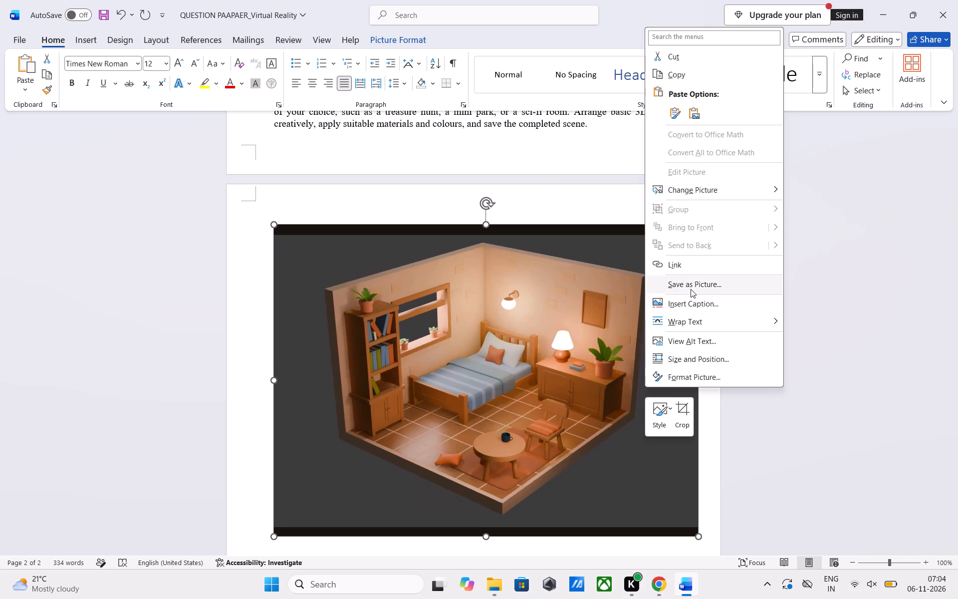
left_click(691, 289)
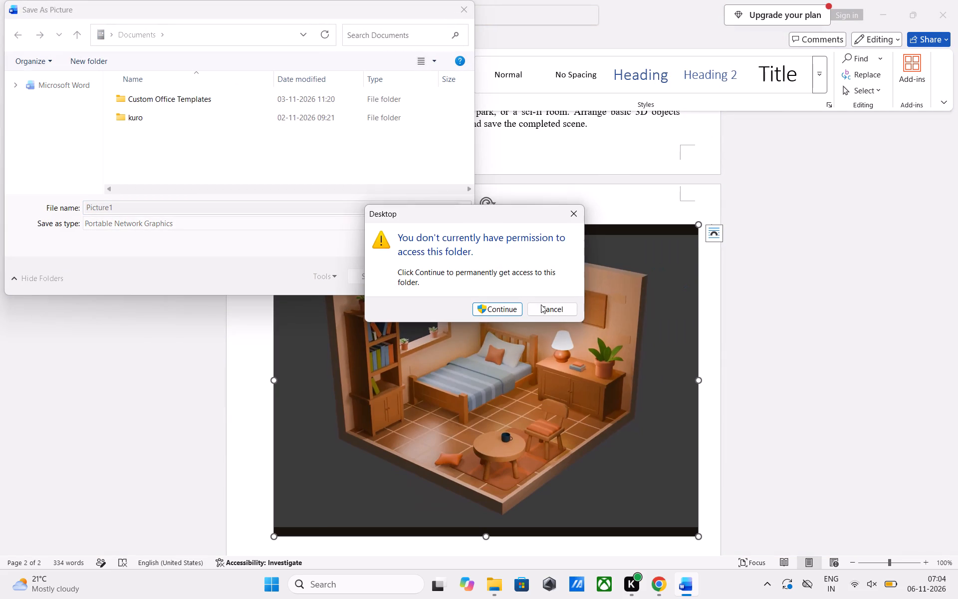
left_click(546, 308)
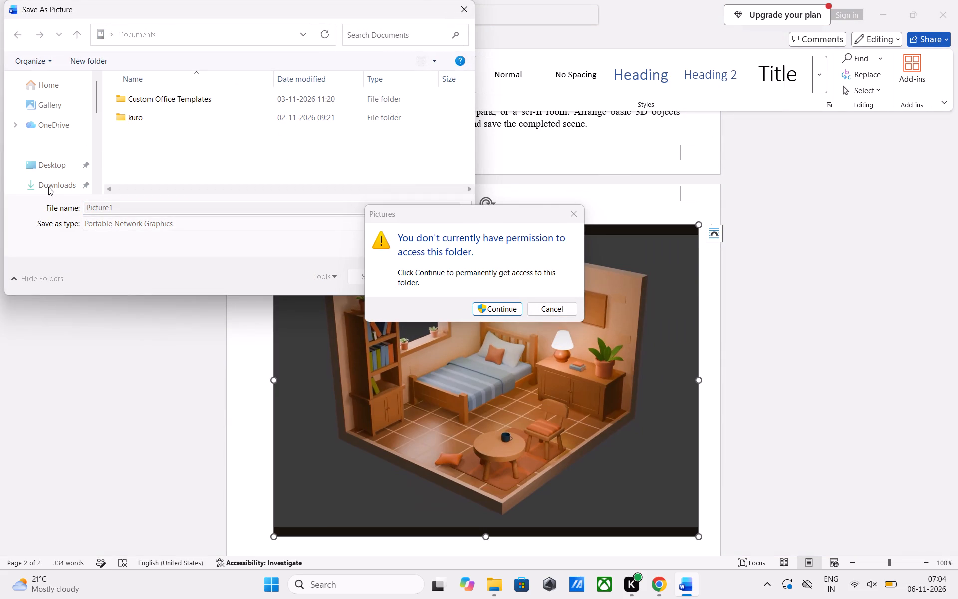
left_click(48, 187)
left_click(542, 314)
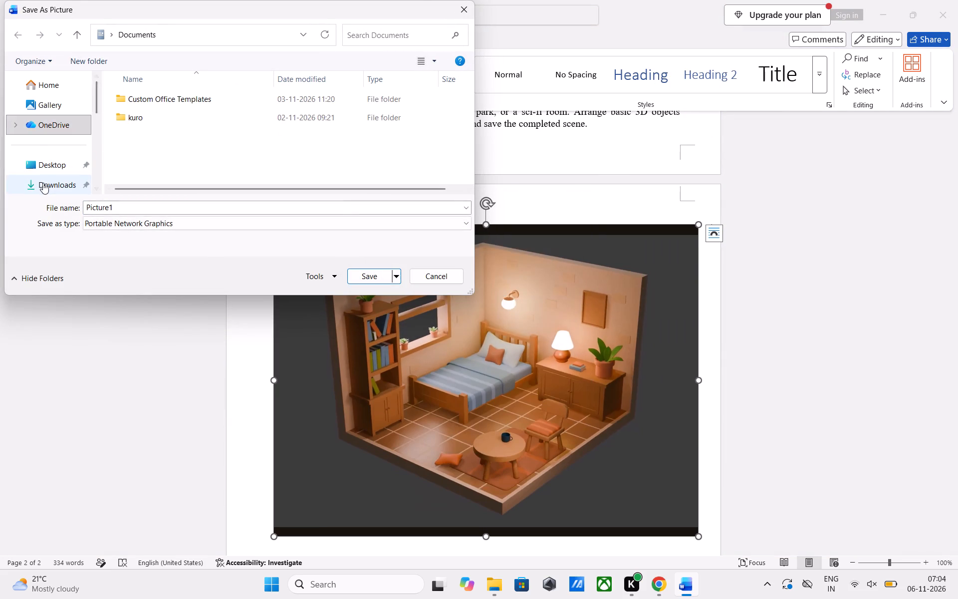
left_click(43, 183)
left_click_drag(109, 212, 87, 211)
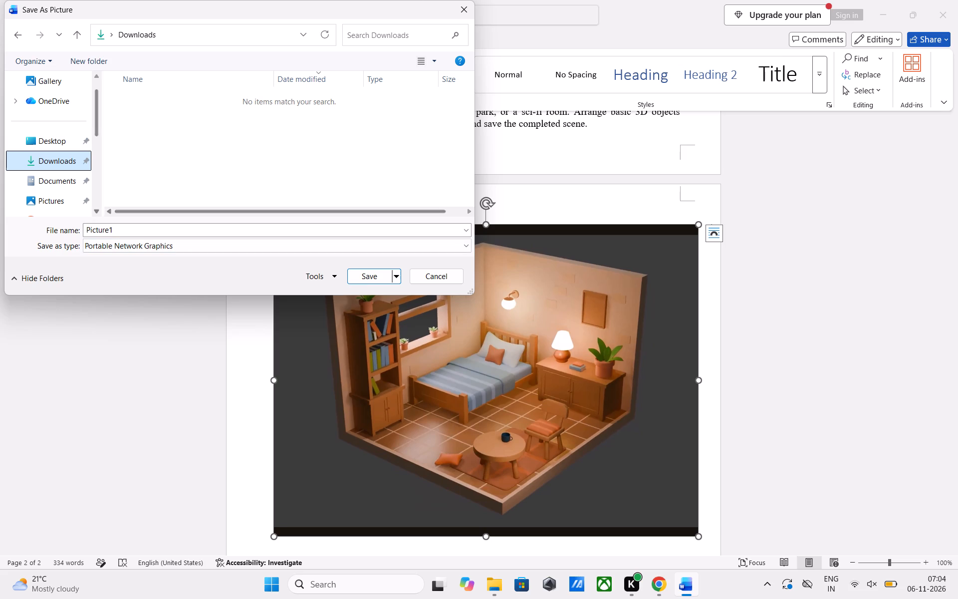
left_click_drag(149, 235, 16, 220)
type("interior")
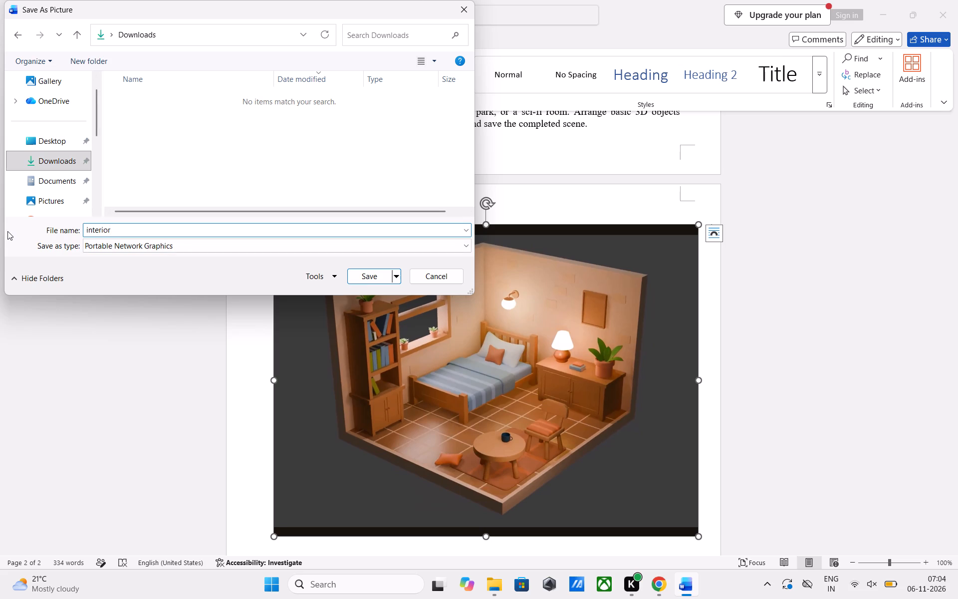
left_click(205, 247)
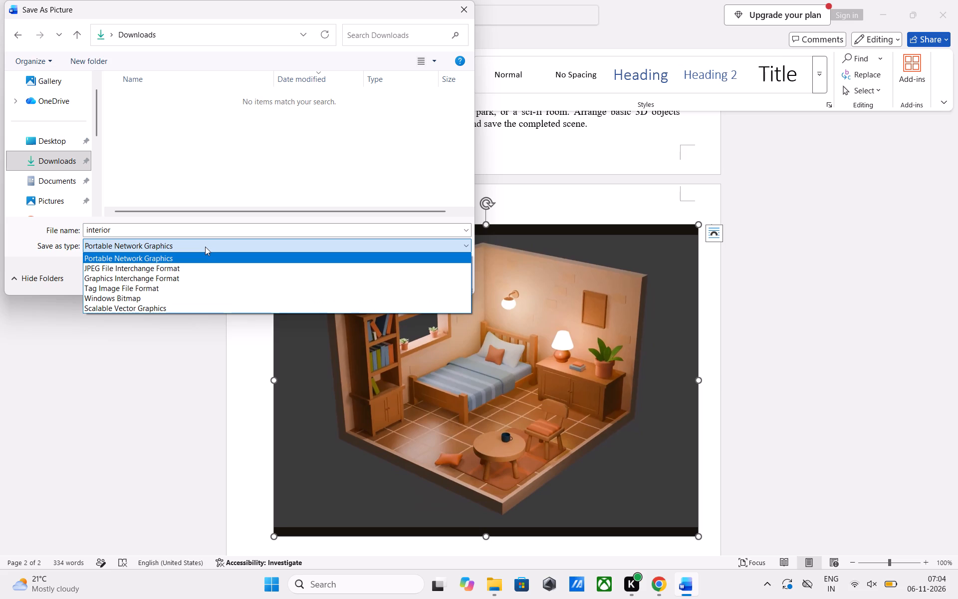
left_click(206, 246)
left_click(376, 279)
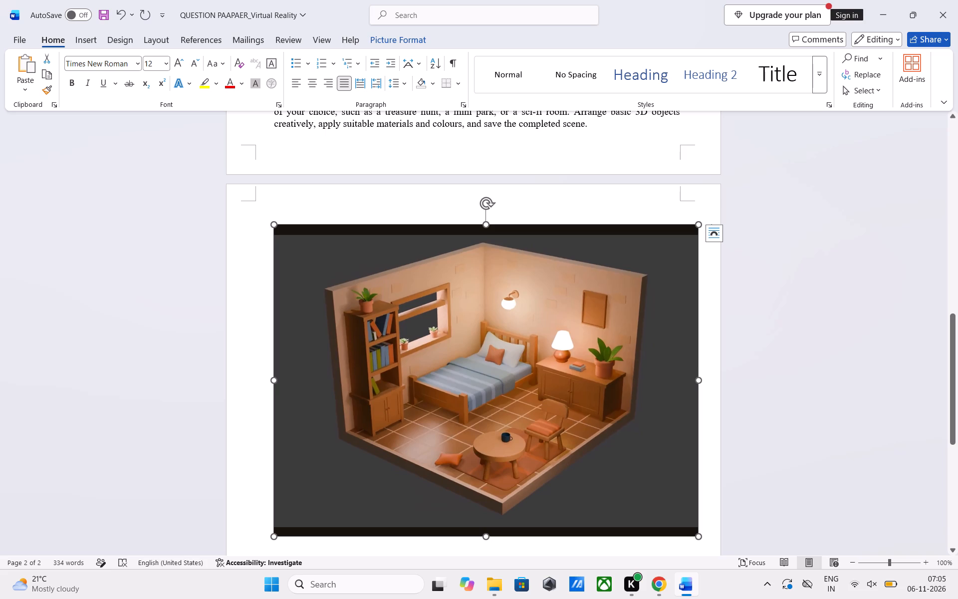
Delete the pasted bedroom picture from the question paper.
left_click(504, 306)
key("Delete")
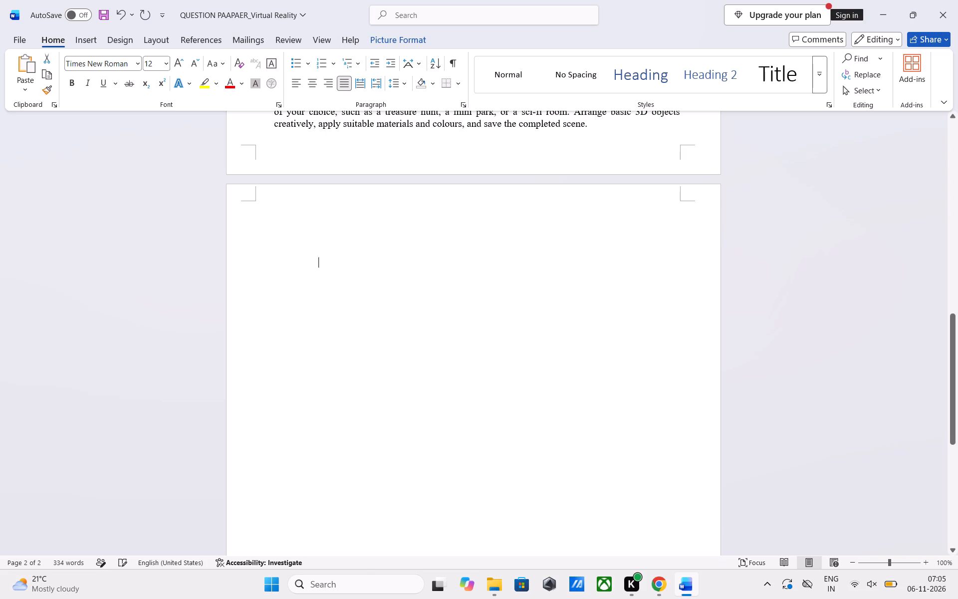
scroll(510, 340, "up", 18)
scroll(512, 347, "up", 5)
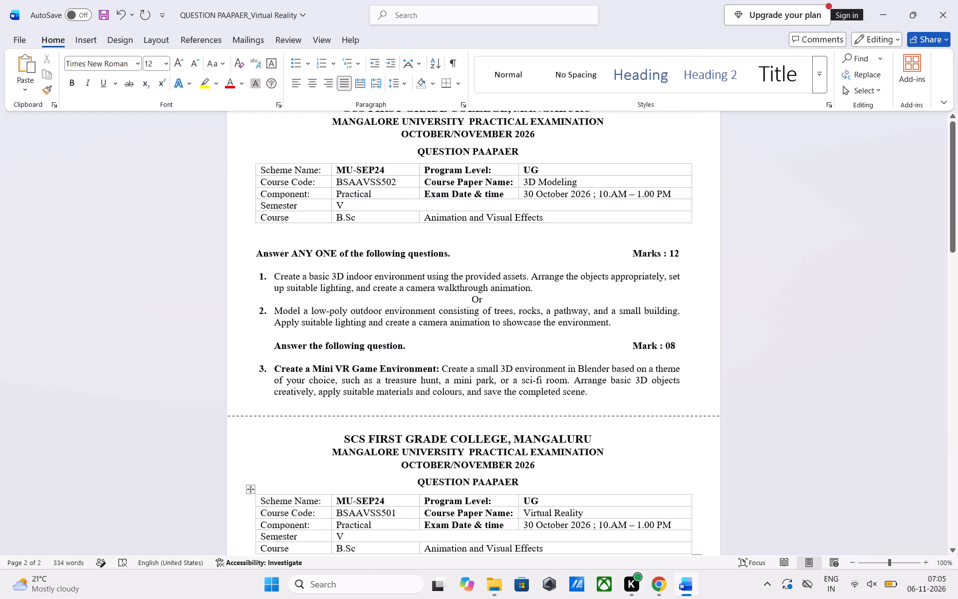
scroll(512, 348, "up", 3)
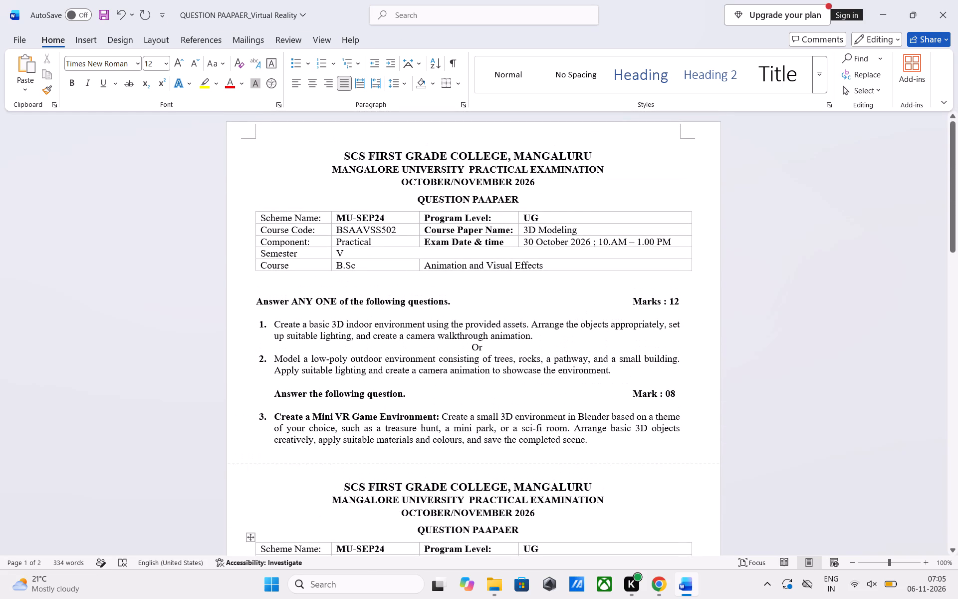
key("alt+Tab")
key("alt+Tab")
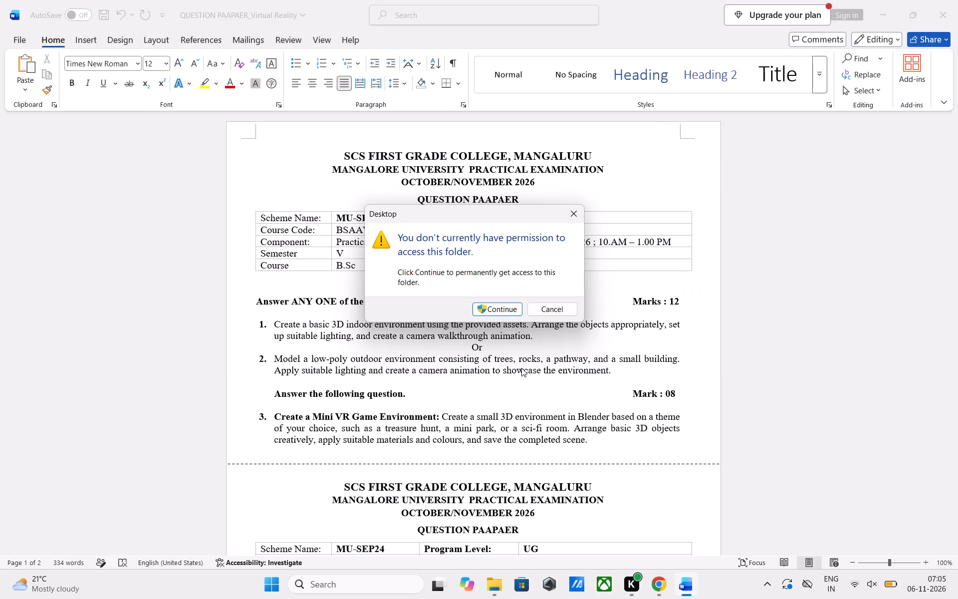
left_click(570, 310)
key("alt+Tab")
key("alt+Tab")
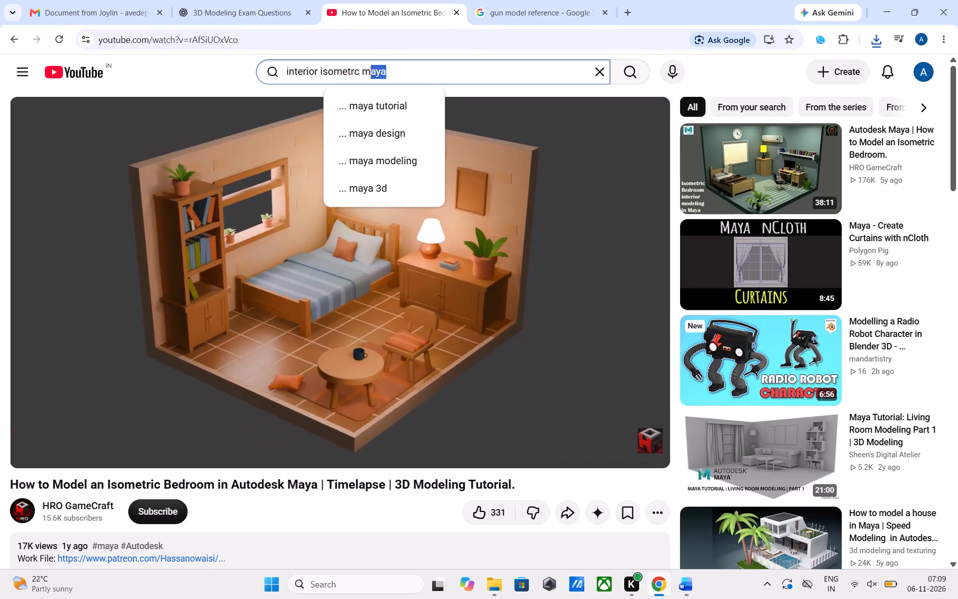
left_click_drag(345, 73, 256, 67)
key("BackSpace")
type("computer table")
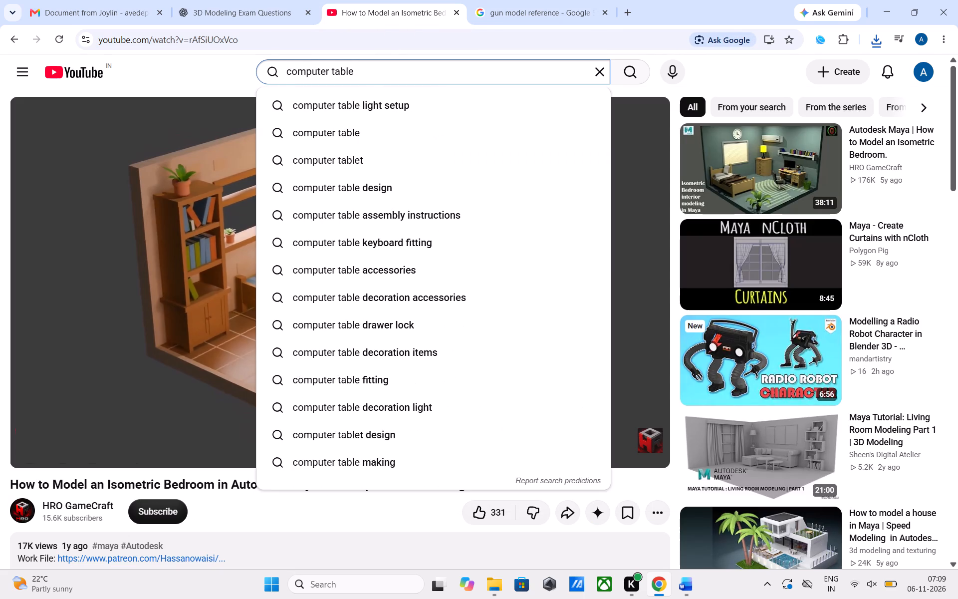
key("space")
type("model")
key("space")
type("in maya")
key("space")
key("Return")
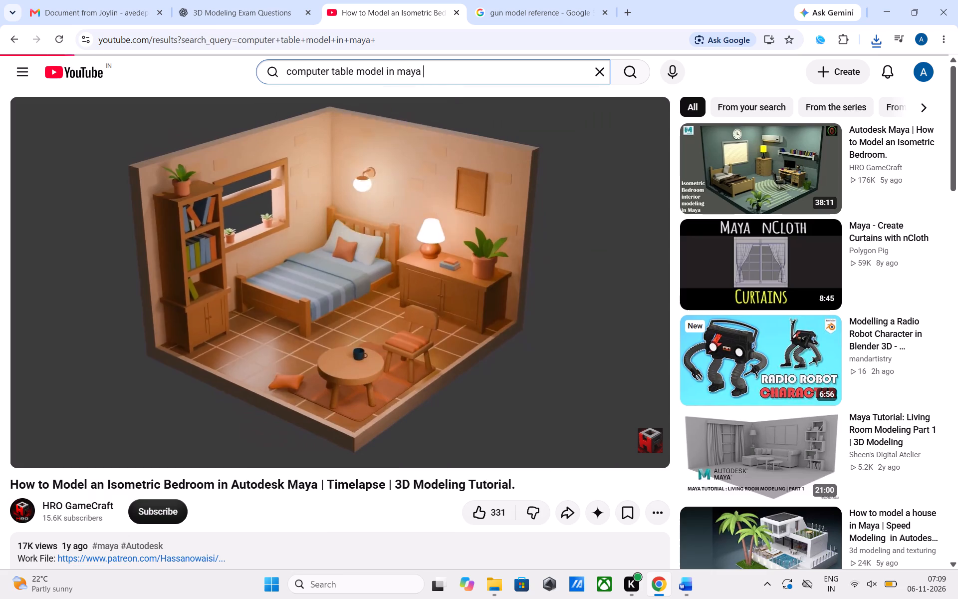
Look through the results for a computer desk model and open the video "Maya 2018 Beginner: Model a Modern Desk and Assets (1/2)".
scroll(489, 256, "down", 3)
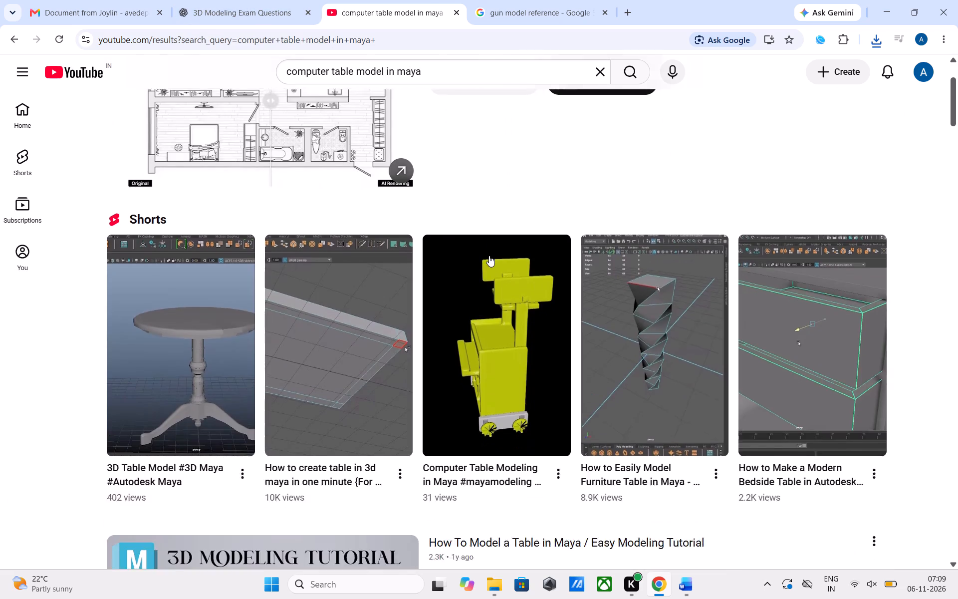
scroll(489, 256, "down", 13)
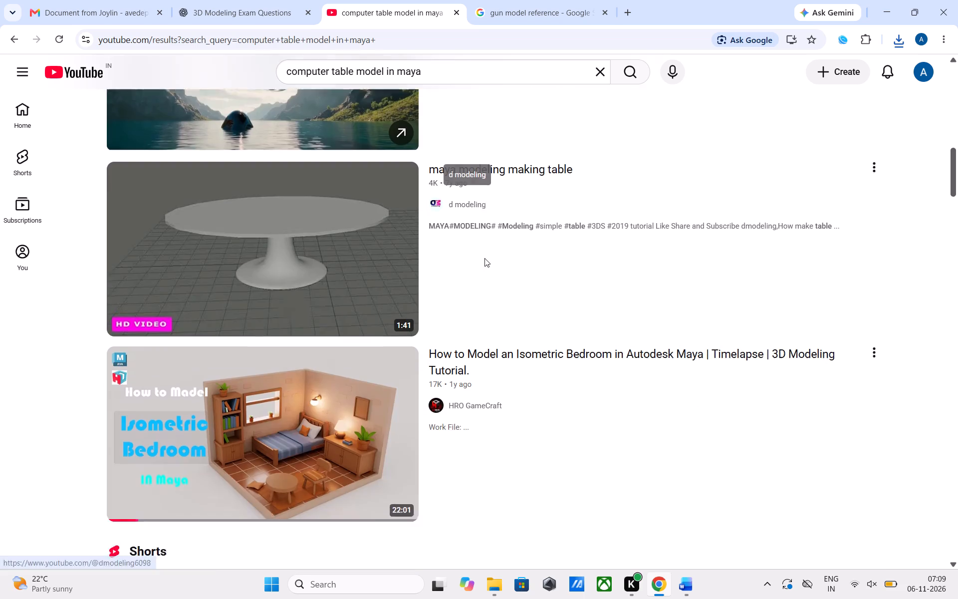
scroll(484, 257, "down", 2)
scroll(484, 257, "up", 12)
scroll(483, 234, "down", 2)
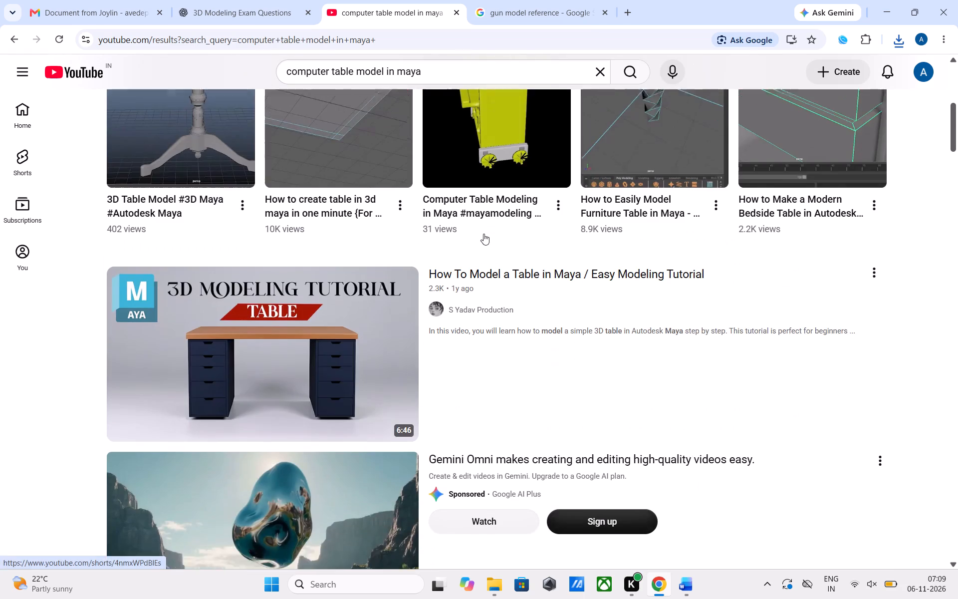
scroll(483, 234, "down", 18)
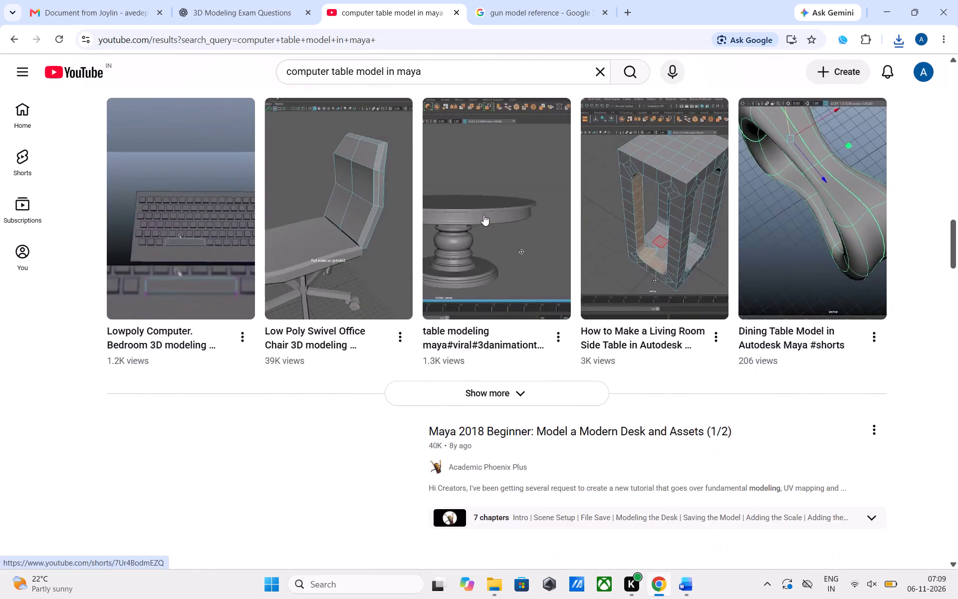
scroll(483, 215, "down", 4)
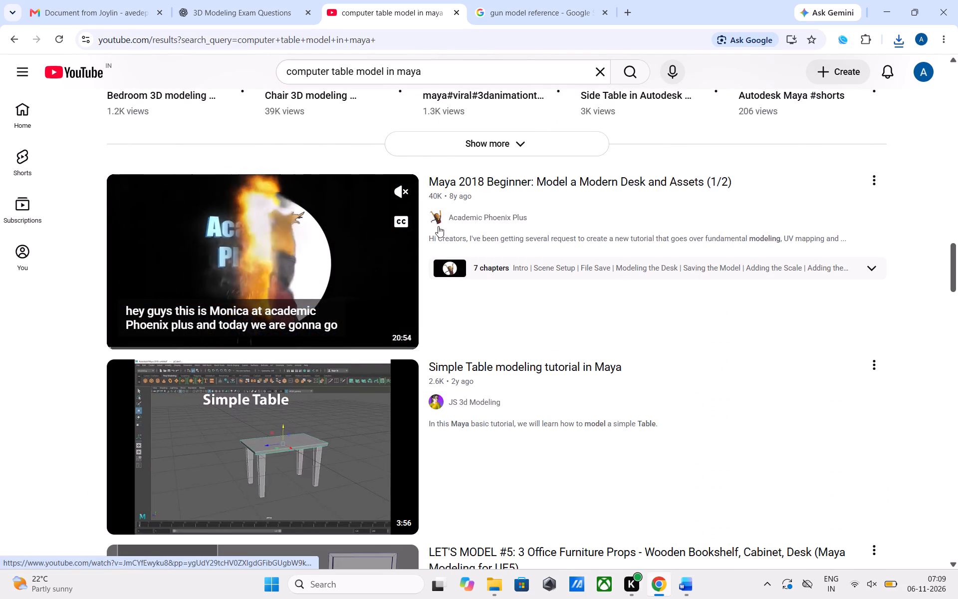
left_click(342, 241)
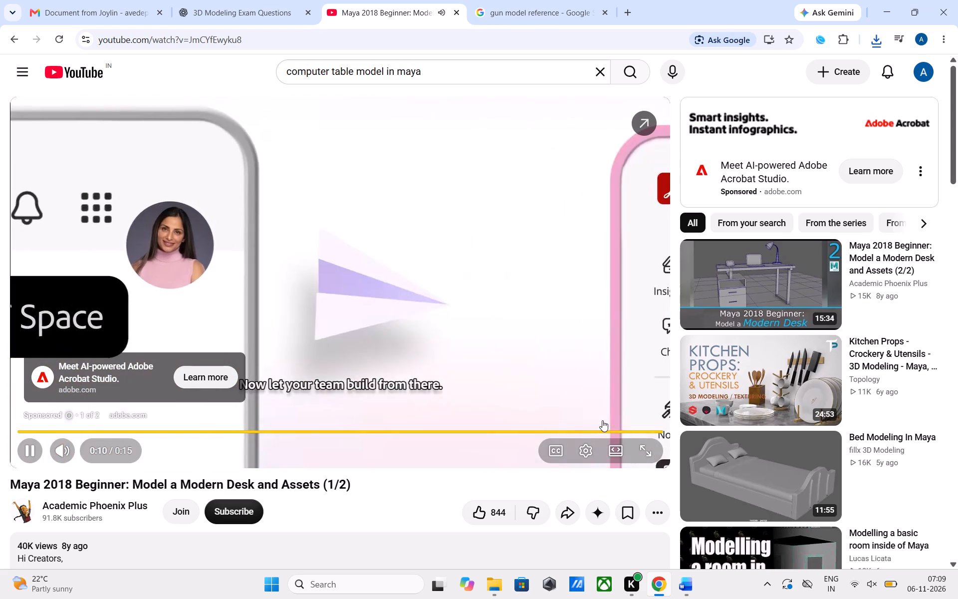
Skip the advert and skim the part 1 modern desk tutorial through the scene setup, desk modeling and cabinet sections.
left_click(632, 415)
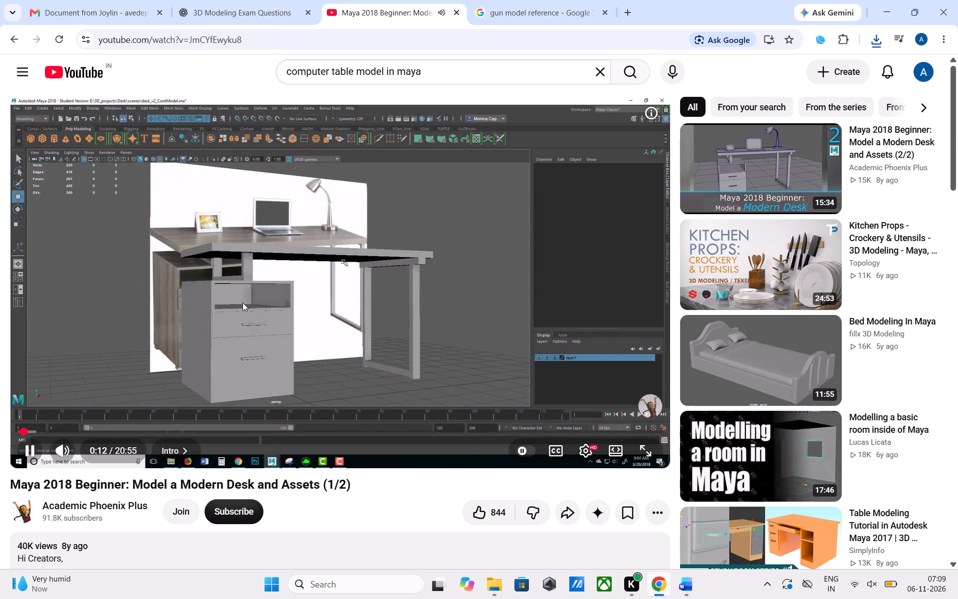
left_click(122, 427)
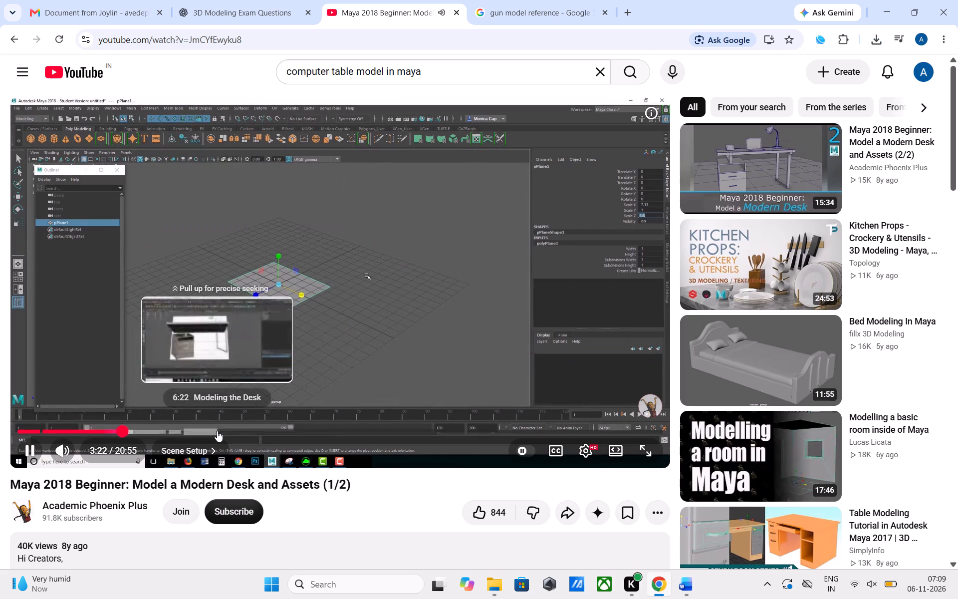
left_click(217, 431)
left_click(290, 426)
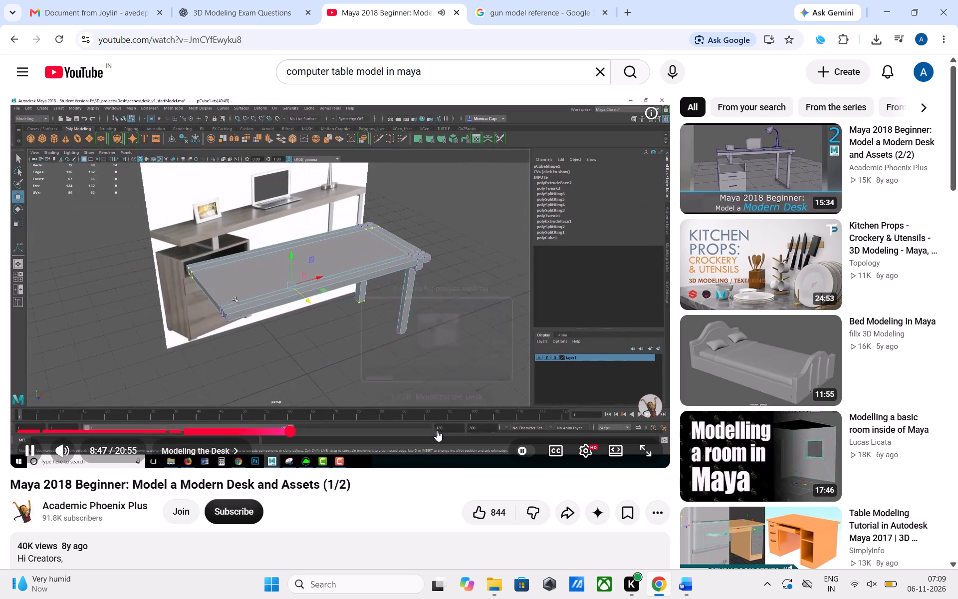
left_click(514, 427)
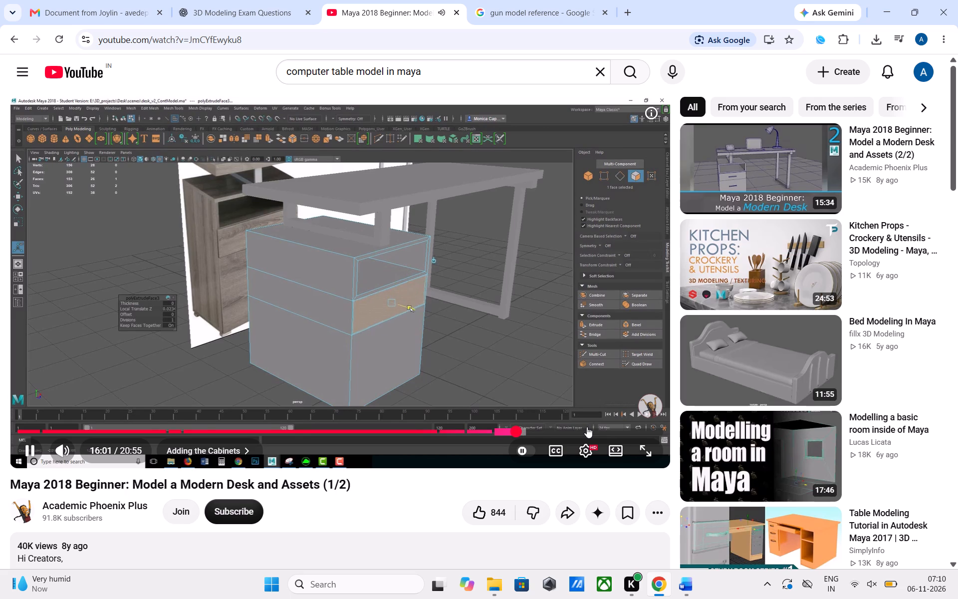
left_click(602, 427)
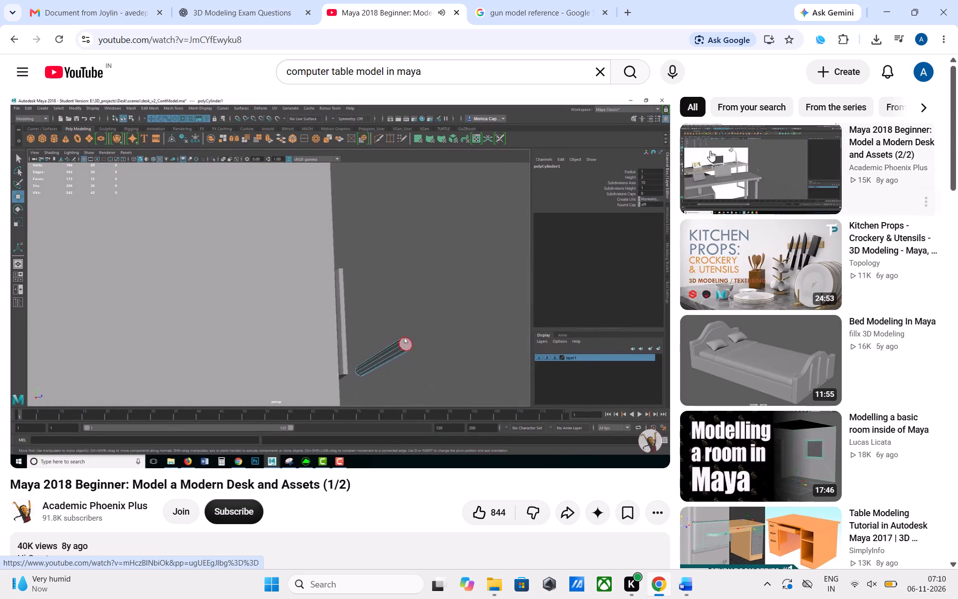
Open the video "Maya 2018 Beginner: Model a Modern Desk and Assets (2/2)", skim through to the complete desk scene near the end, and pause it.
left_click(718, 167)
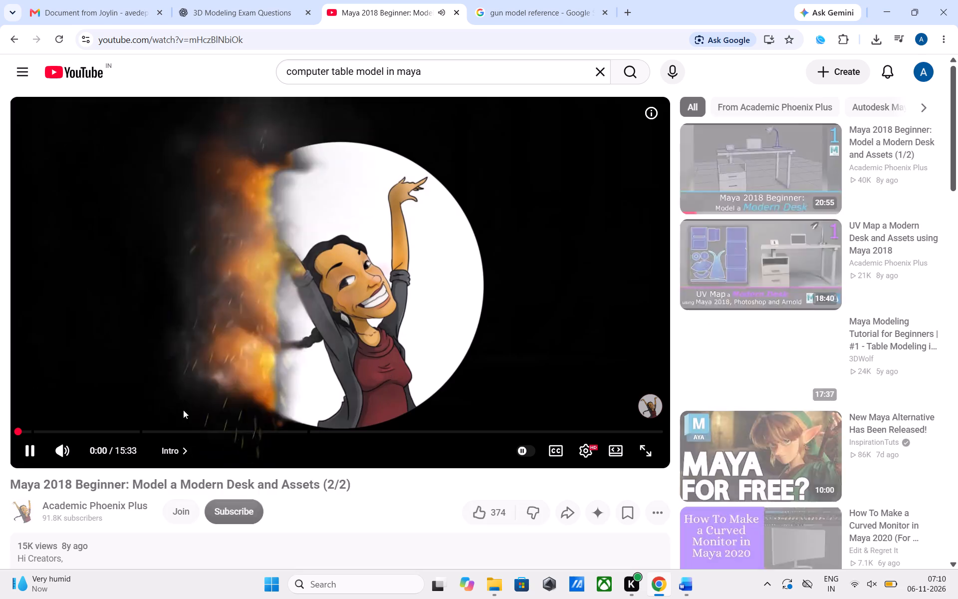
left_click(57, 429)
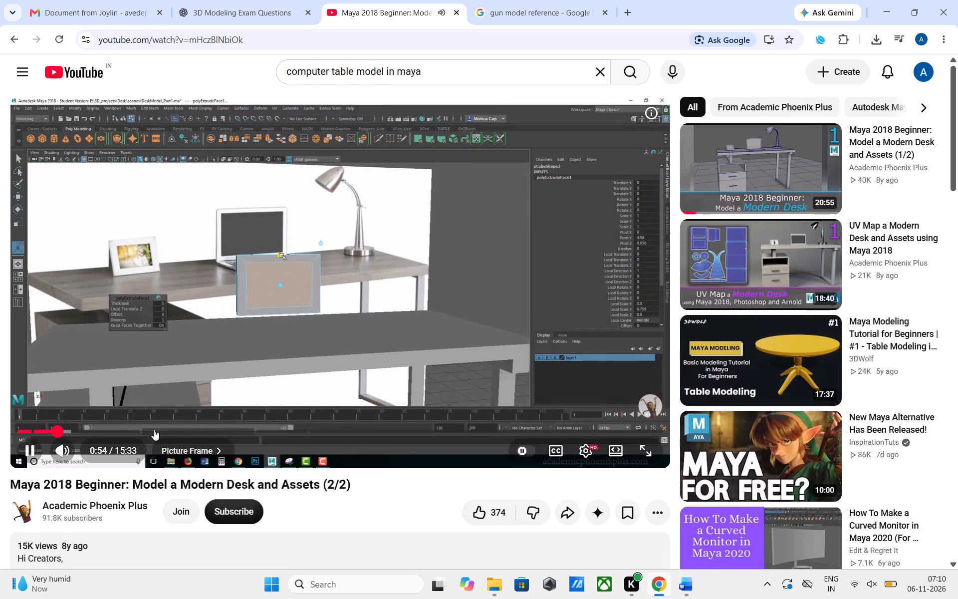
left_click(154, 429)
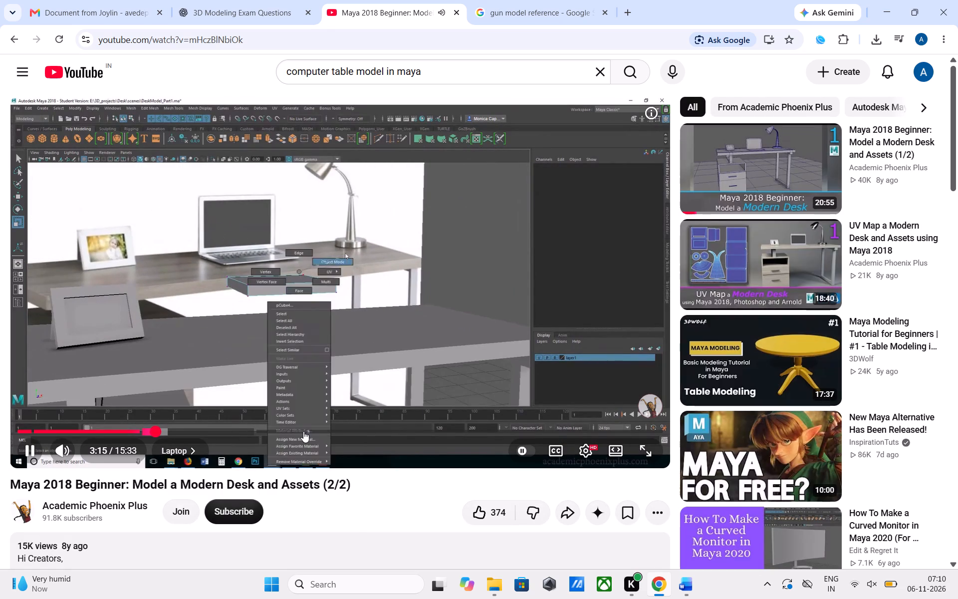
left_click(282, 424)
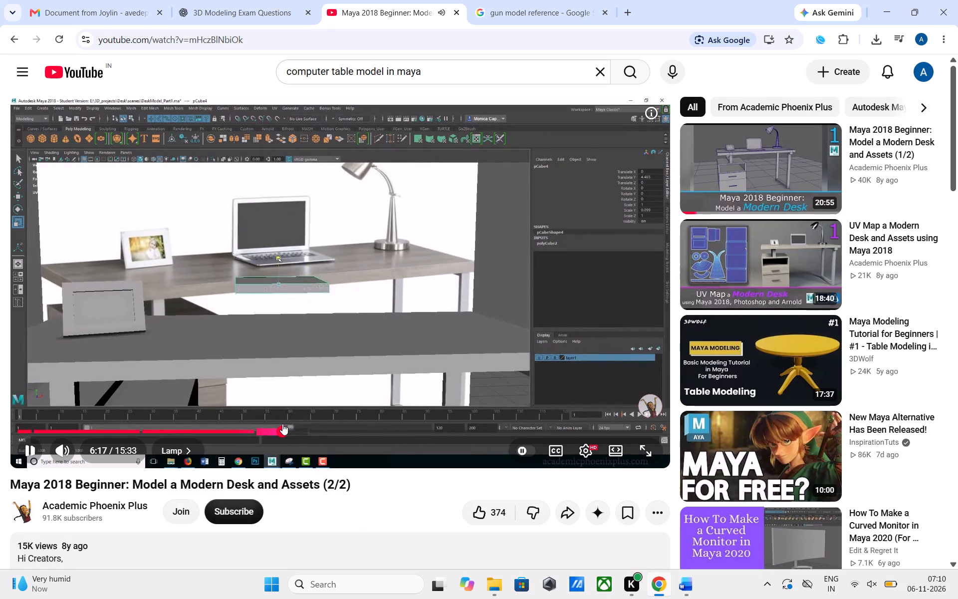
left_click(344, 433)
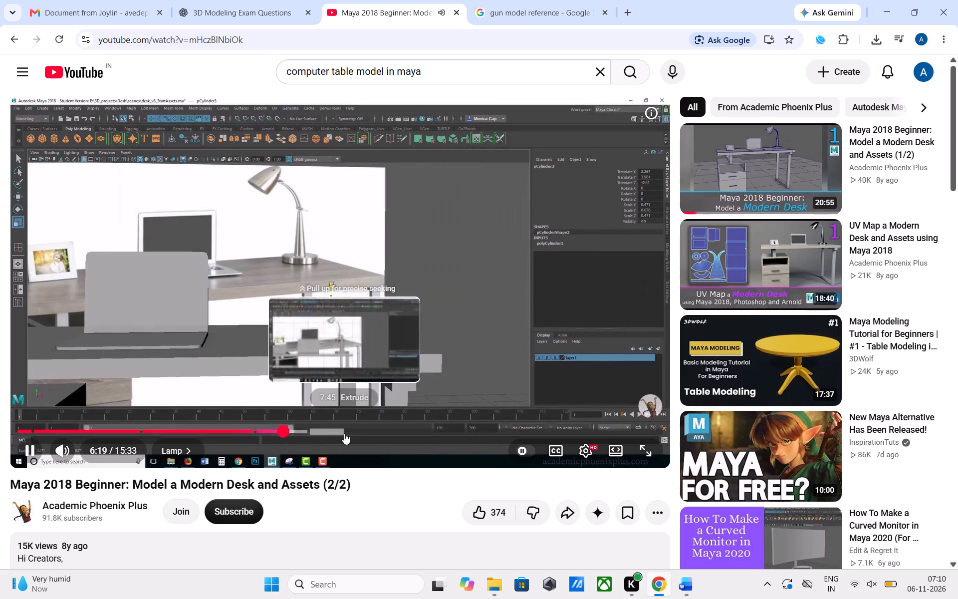
left_click(395, 429)
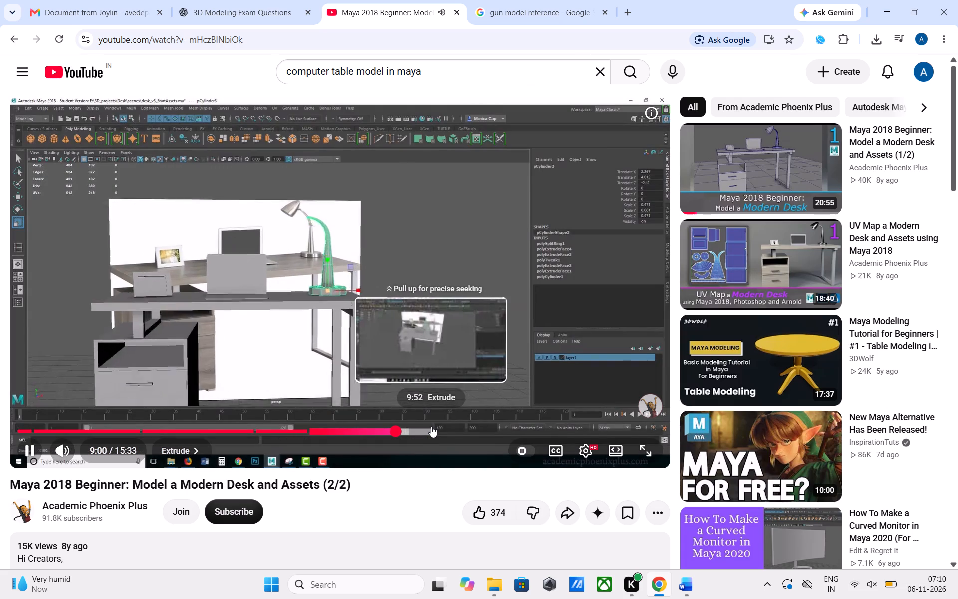
left_click(431, 426)
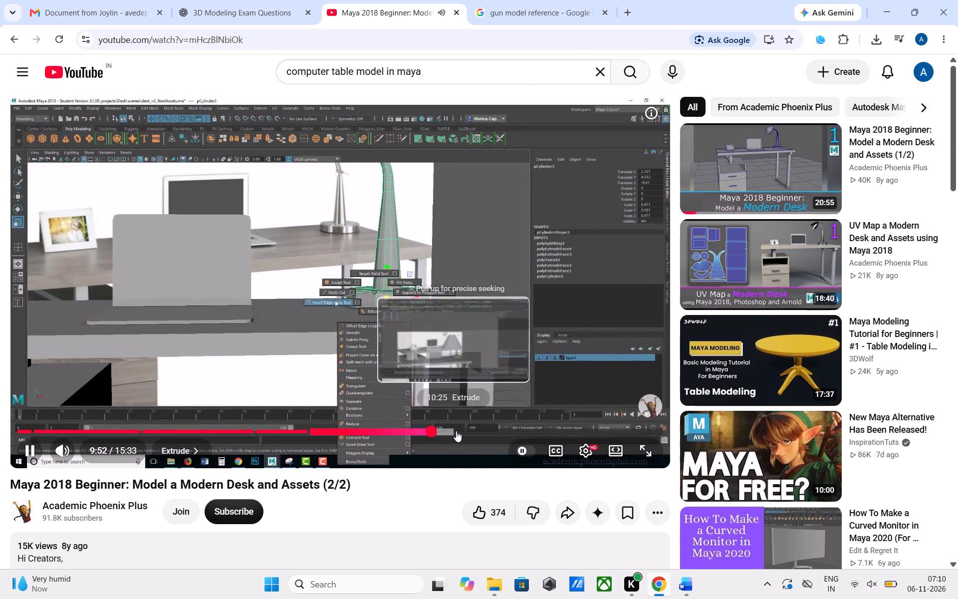
left_click(481, 430)
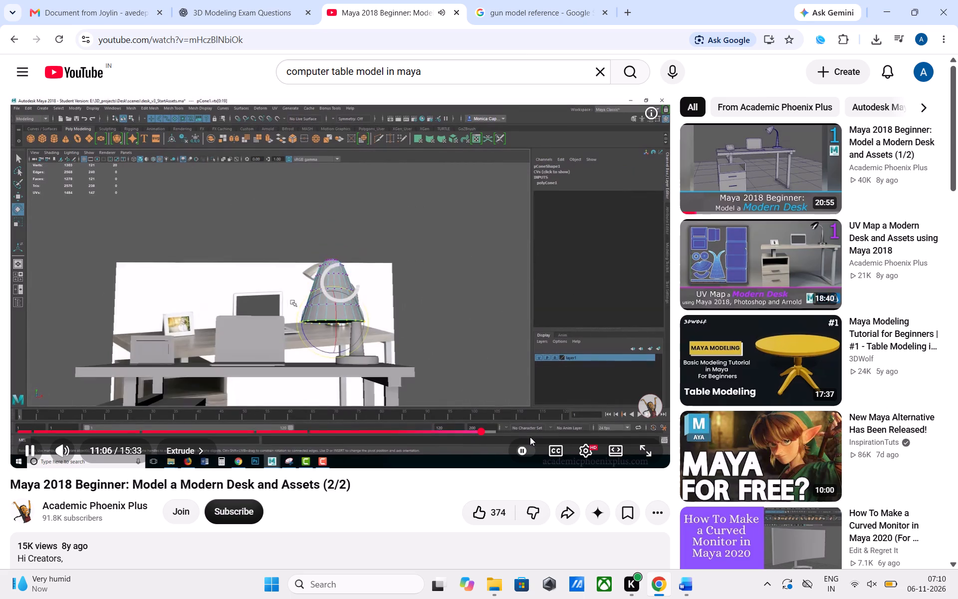
left_click(569, 434)
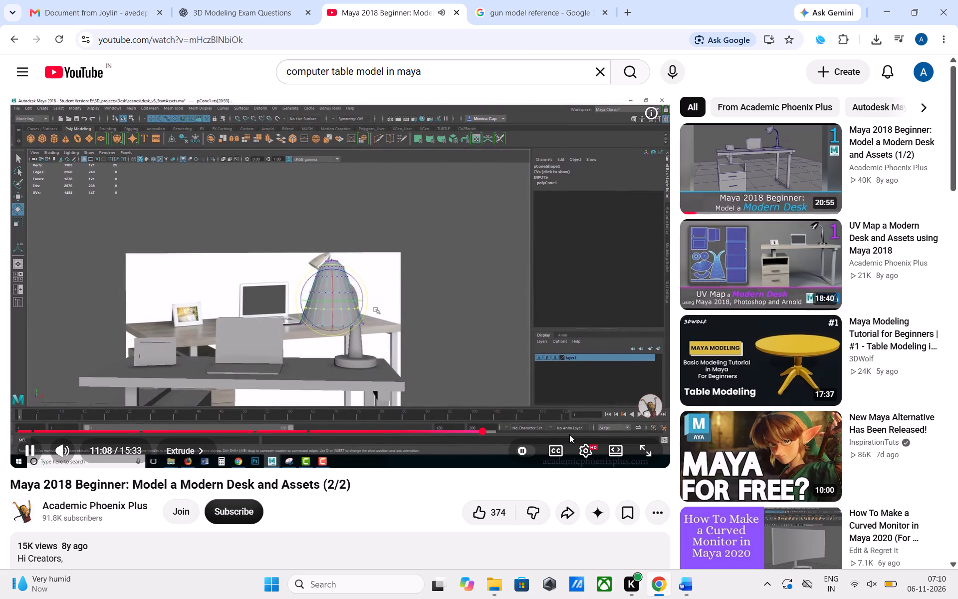
left_click(562, 423)
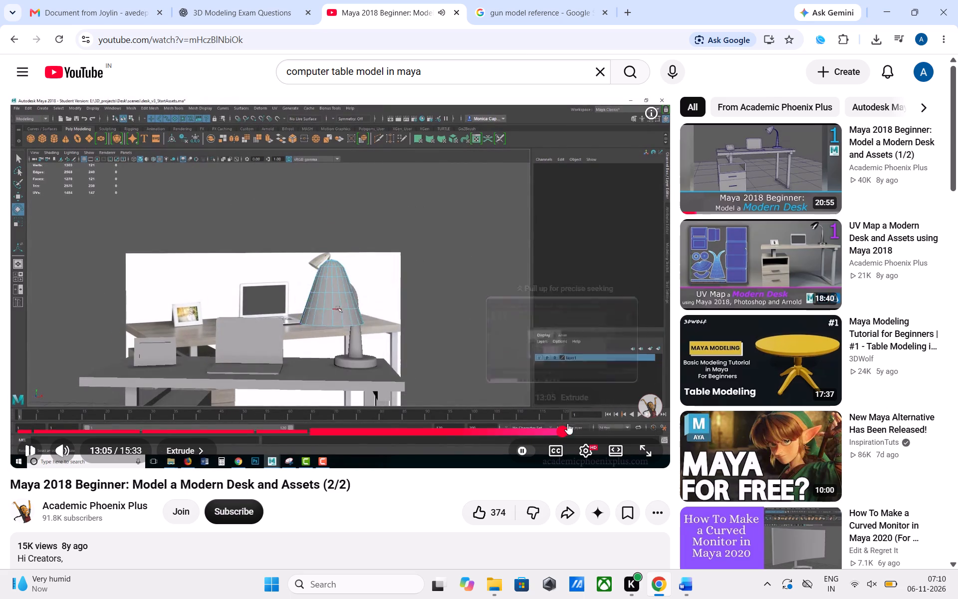
left_click(622, 430)
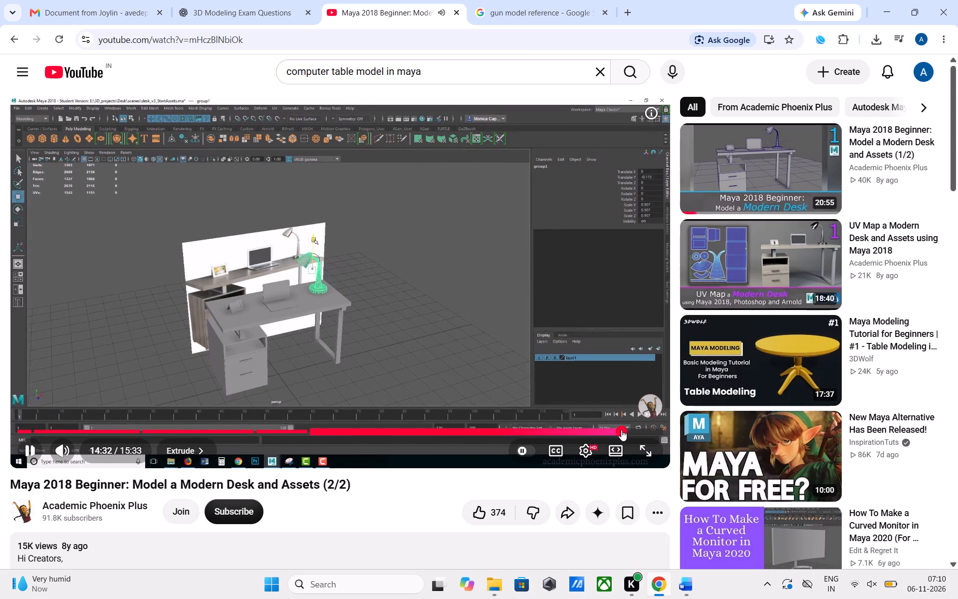
left_click(297, 311)
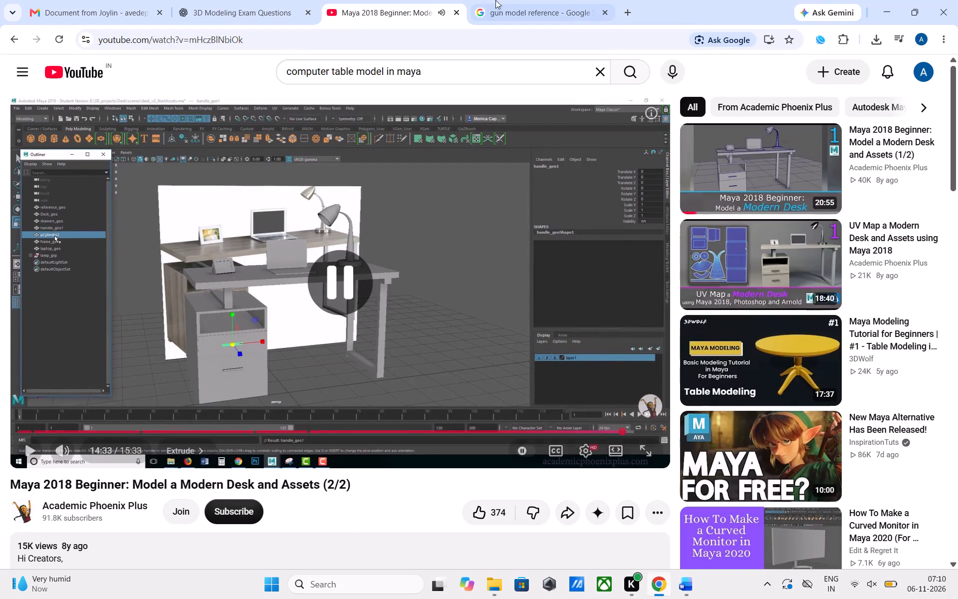
Search Google Images for "computer table and assets reference image".
left_click(546, 0)
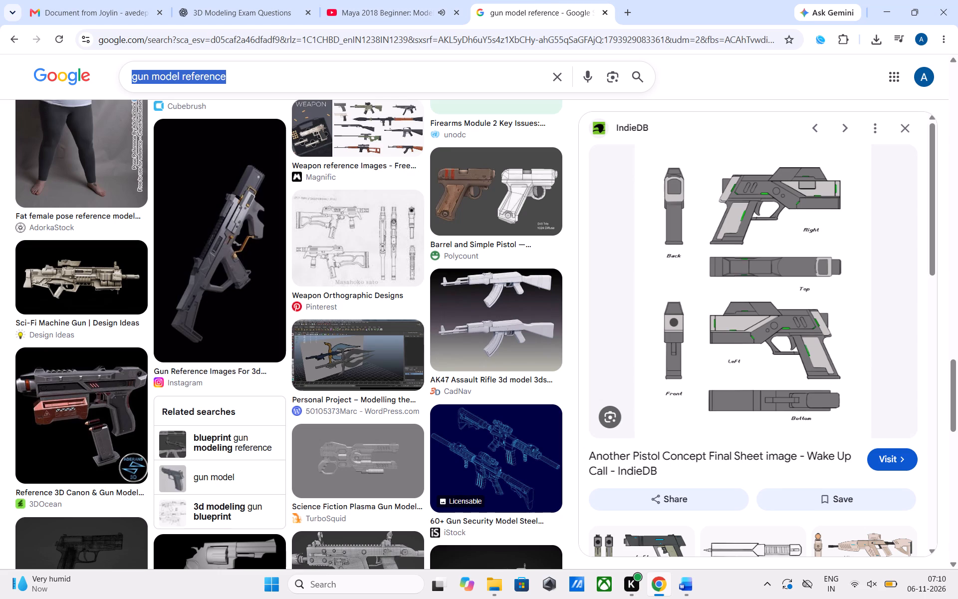
key("BackSpace")
type("computer table")
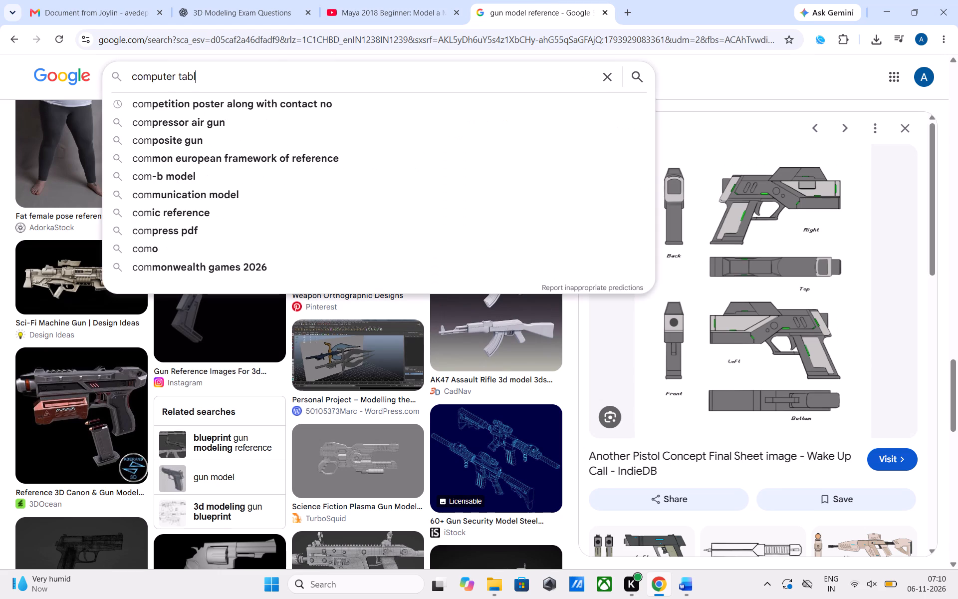
key("space")
type("and assets")
key("space")
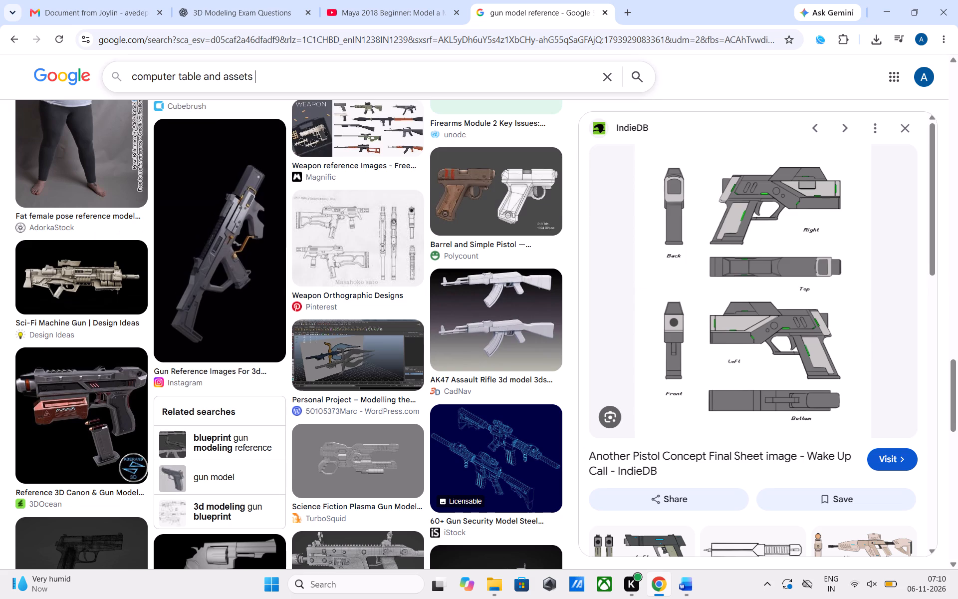
type("refr")
key("BackSpace")
type("erence image")
key("Return")
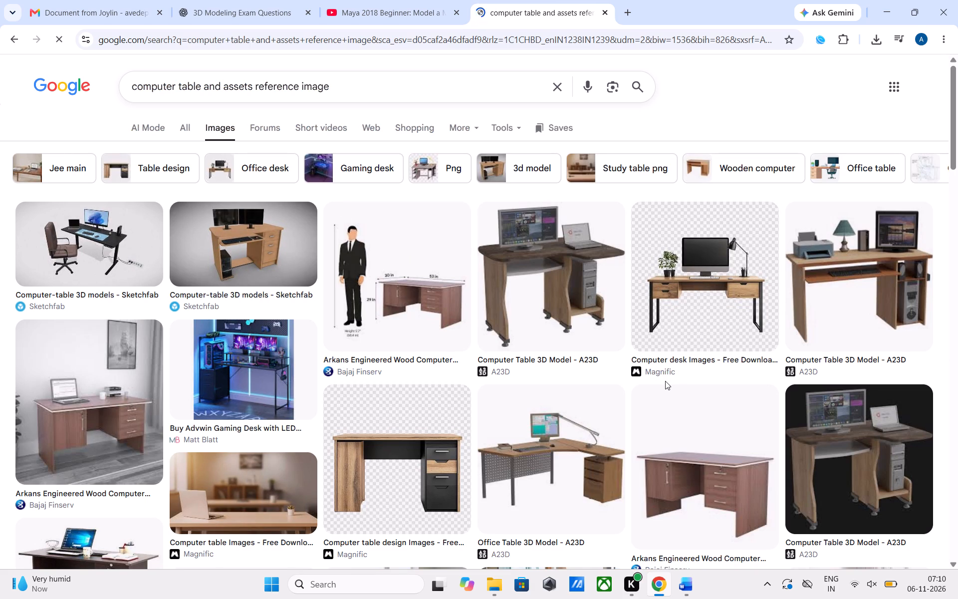
scroll(665, 380, "down", 2)
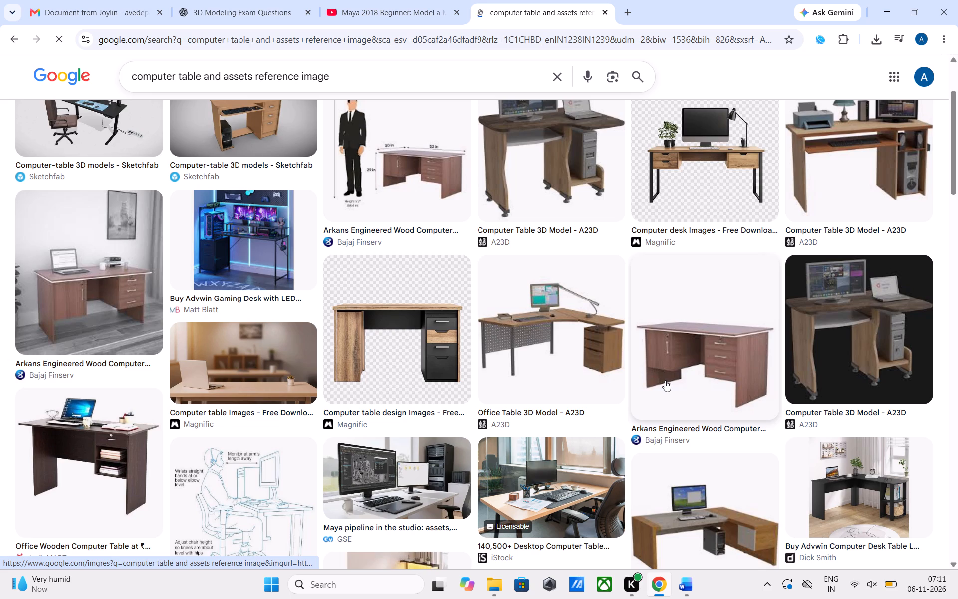
scroll(665, 380, "down", 1)
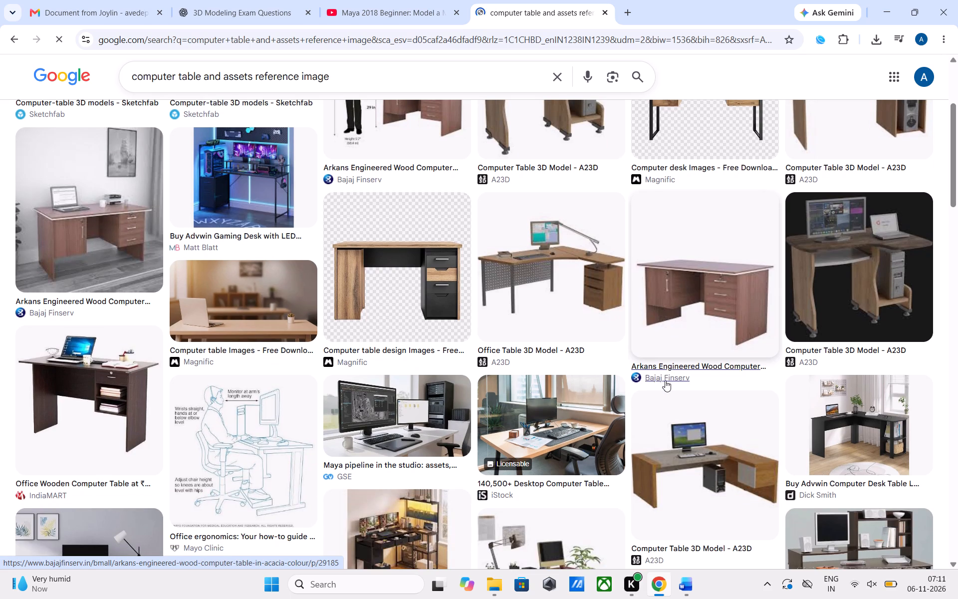
scroll(665, 380, "down", 4)
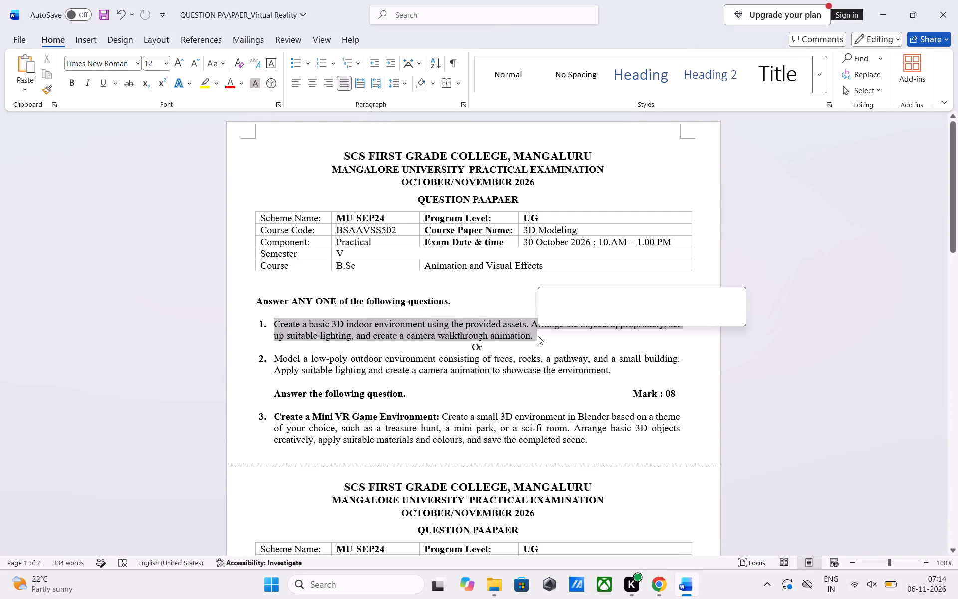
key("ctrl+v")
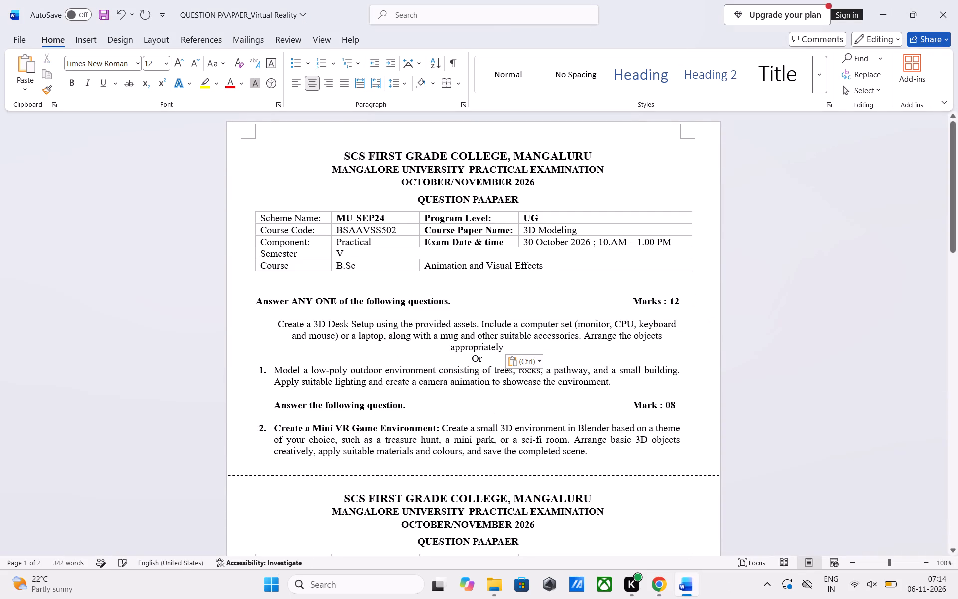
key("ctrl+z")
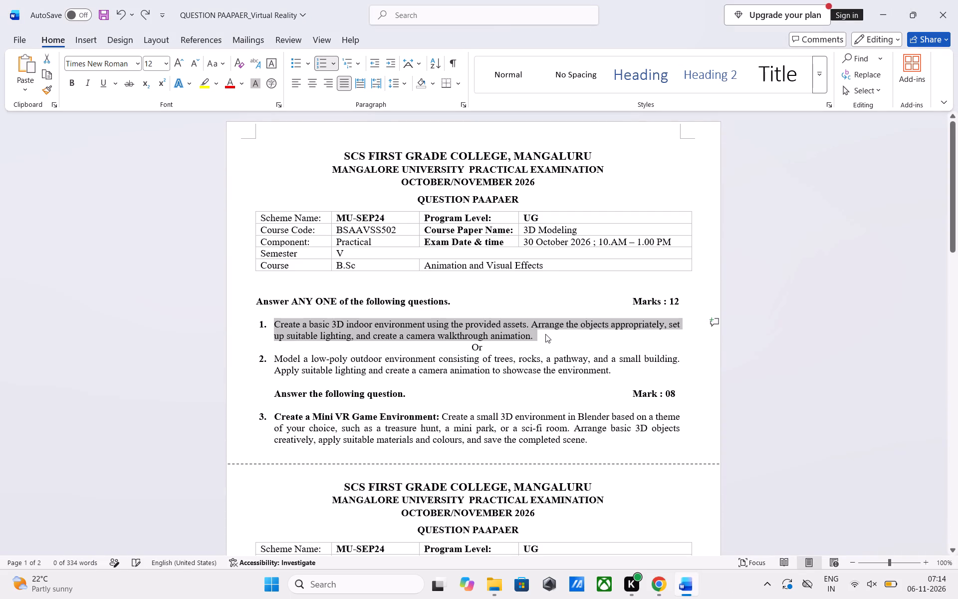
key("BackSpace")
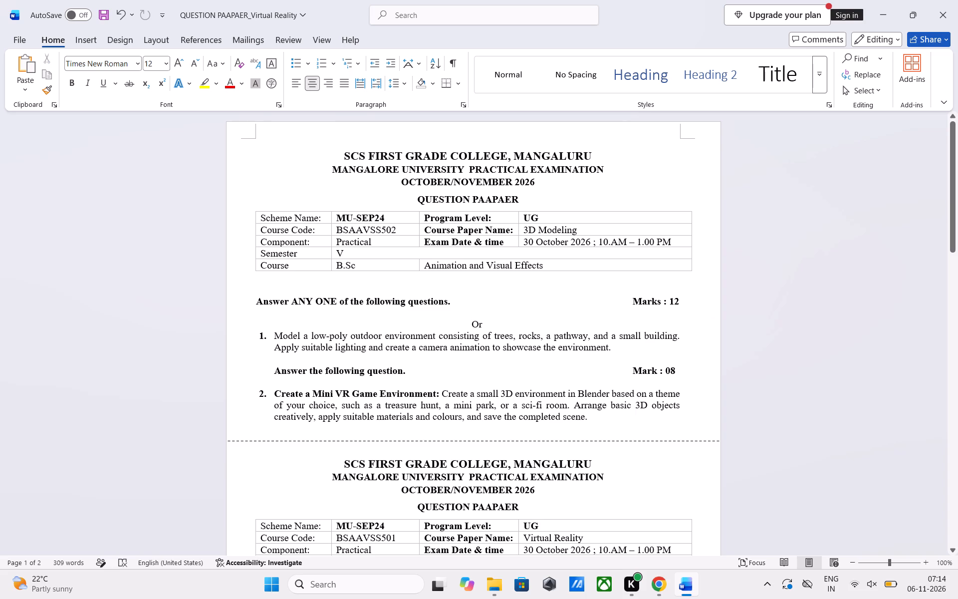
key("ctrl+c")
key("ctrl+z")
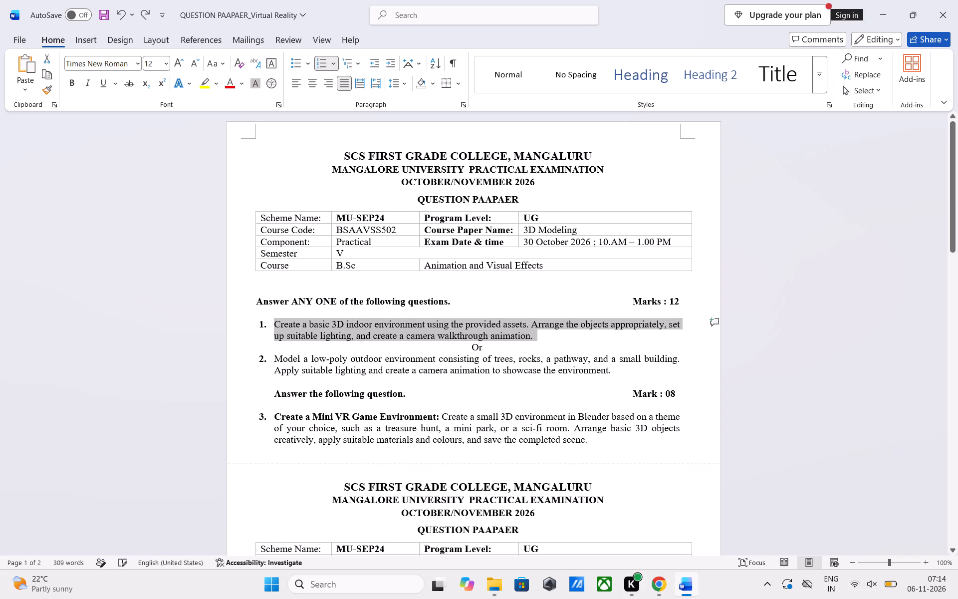
Replace question 1's wording with the copied desk setup text, removing the extra numbered line and the duplicate "Create".
left_click(314, 335)
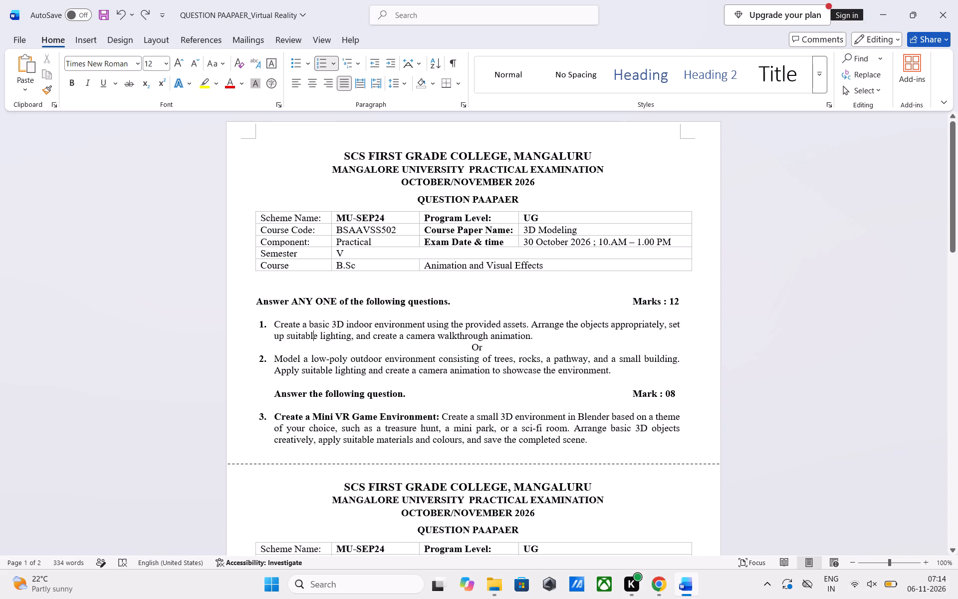
left_click_drag(531, 338, 526, 335)
left_click_drag(526, 335, 317, 324)
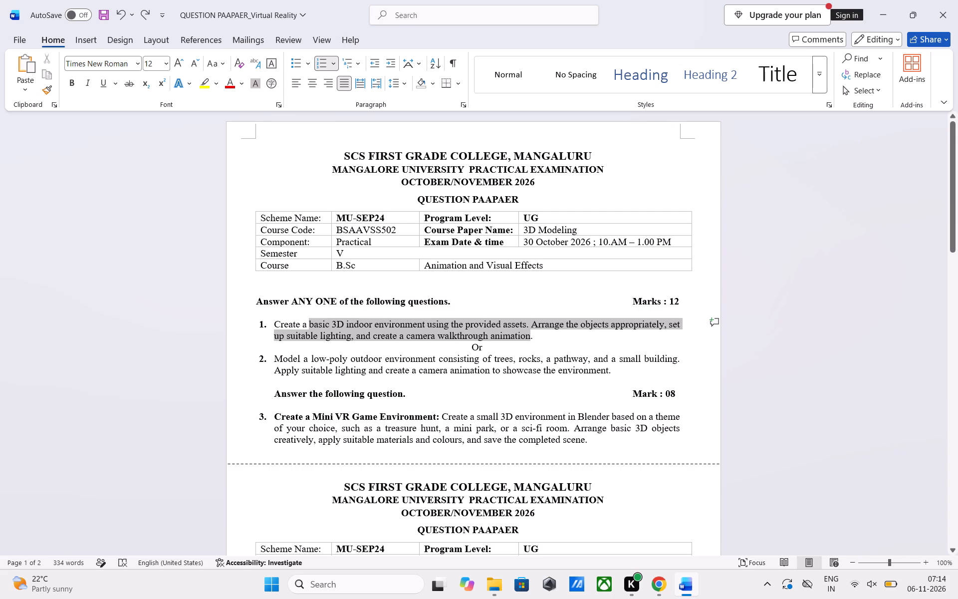
left_click_drag(317, 324, 304, 324)
key("ctrl+v")
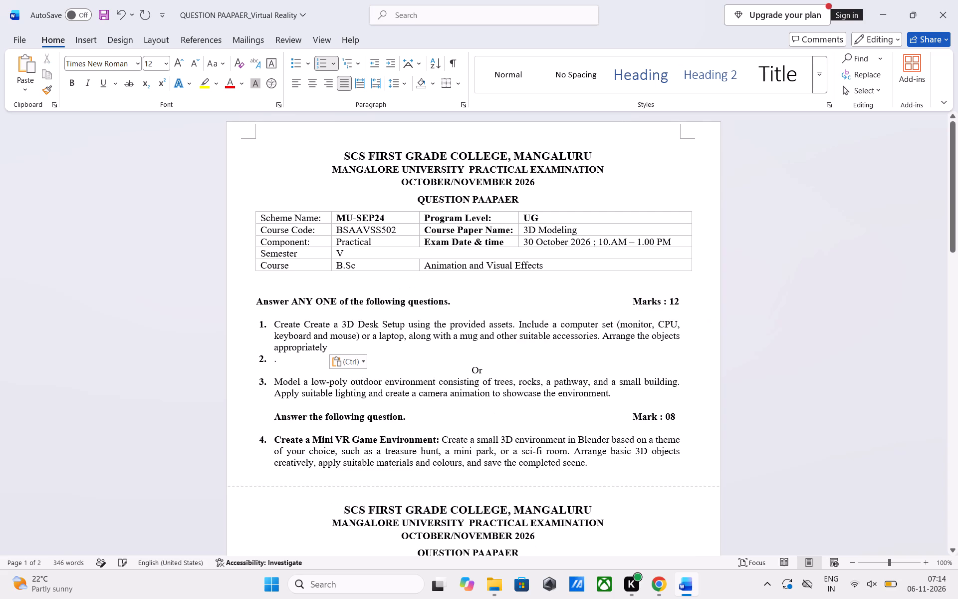
key("BackSpace")
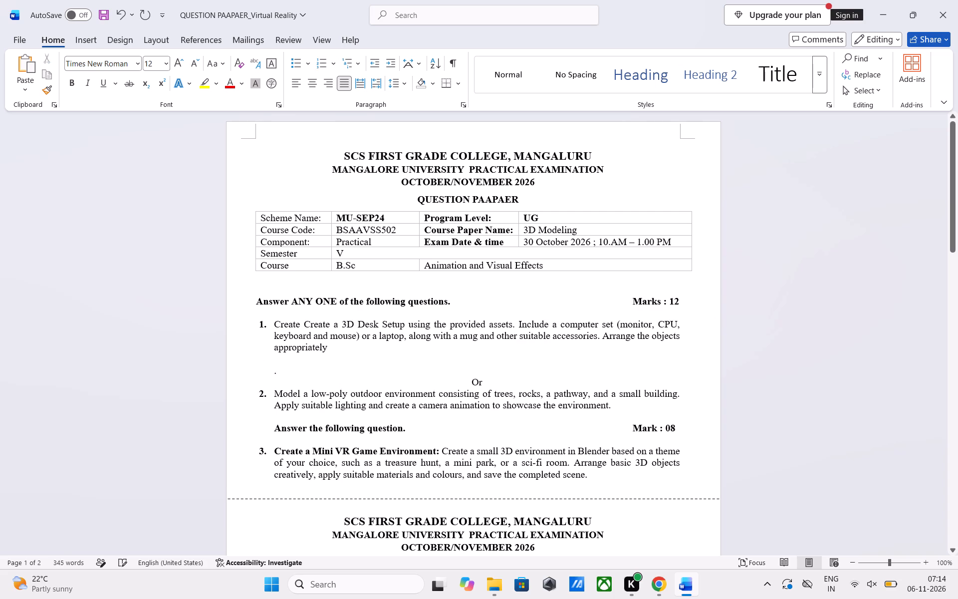
key("BackSpace")
key("BackSpace")
key("BackSpace")
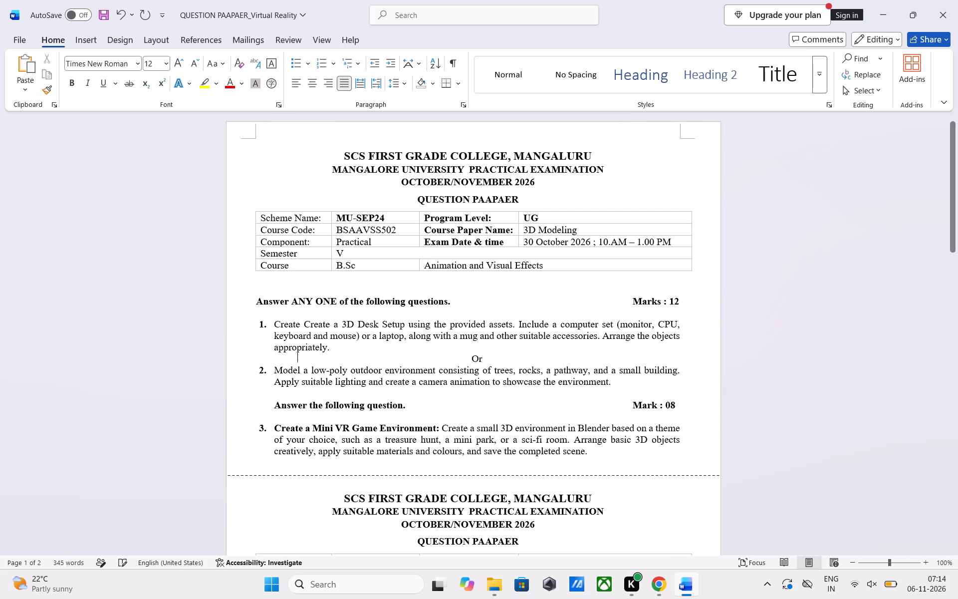
left_click_drag(302, 324, 275, 326)
key("BackSpace")
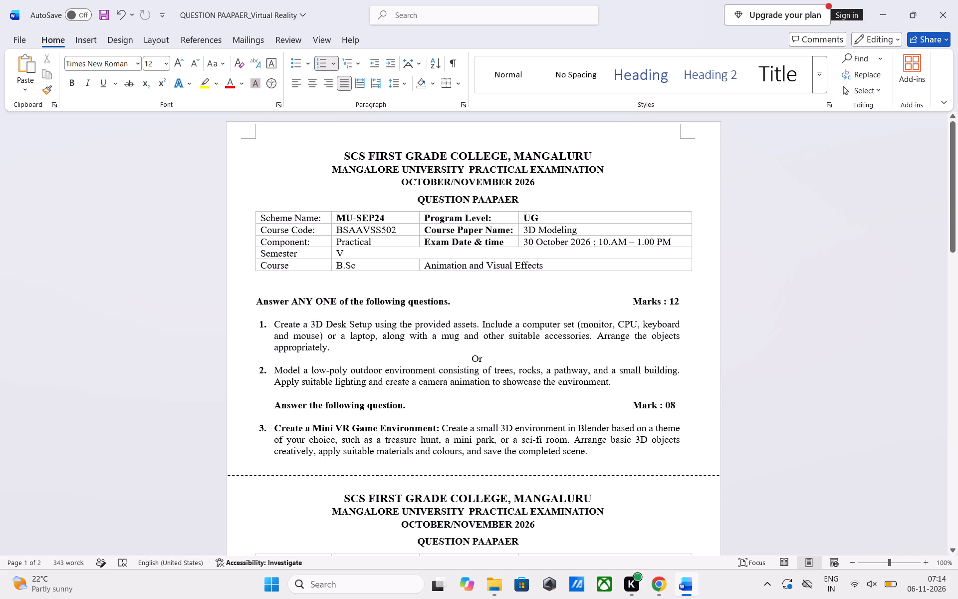
Delete "using the provided assets" from question 1's first sentence.
left_click_drag(375, 325, 436, 323)
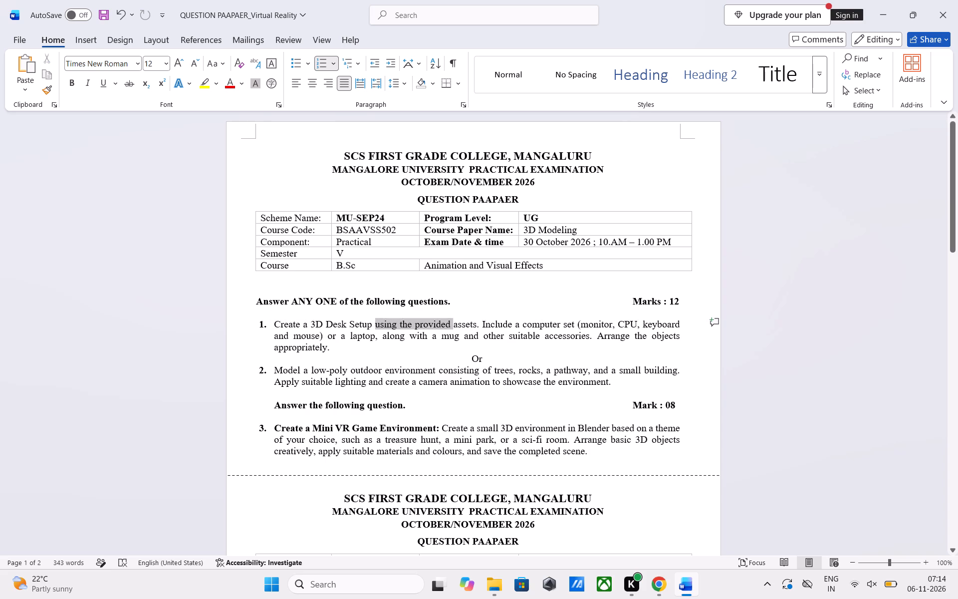
left_click_drag(436, 323, 462, 326)
key("BackSpace")
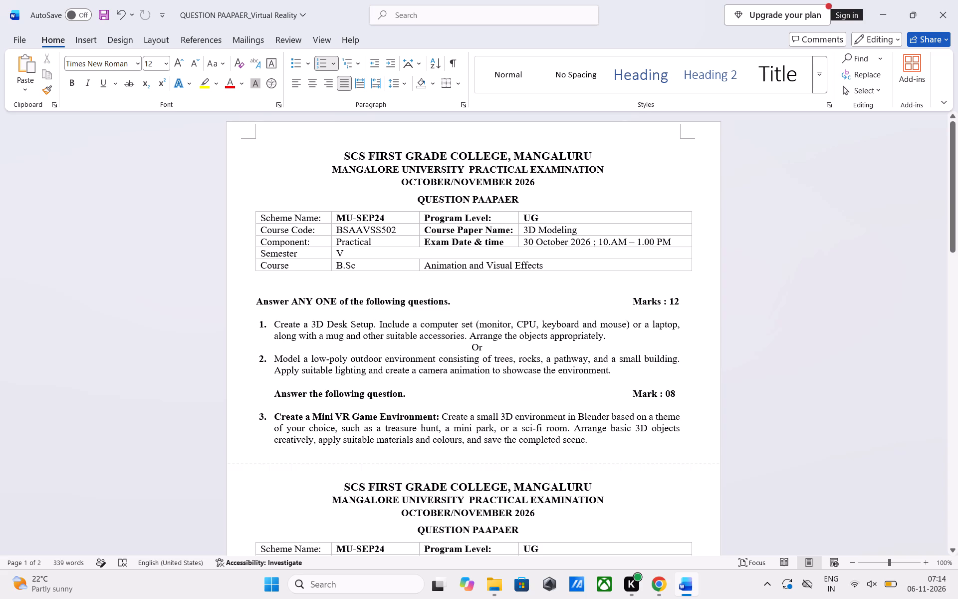
In question 1, move the closing parenthesis from after "mouse" to after "laptop", replacing the comma there.
left_click(629, 324)
key("BackSpace")
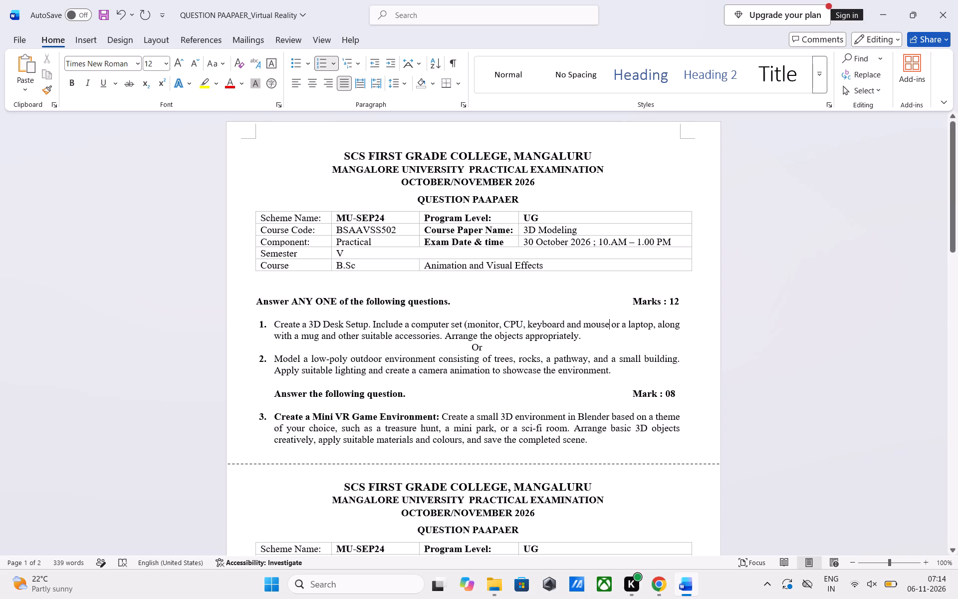
left_click(656, 323)
key("BackSpace")
key("Return")
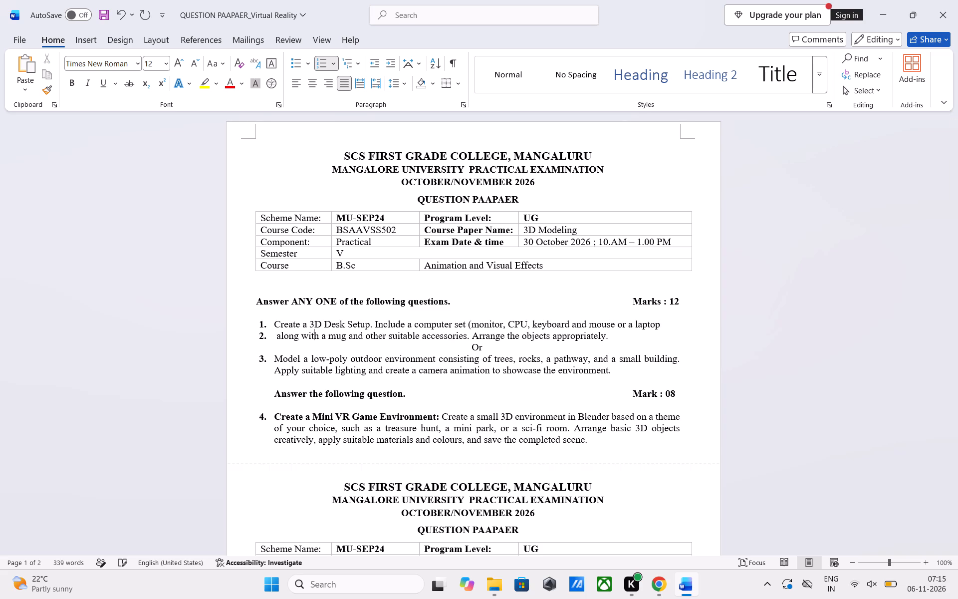
key("0")
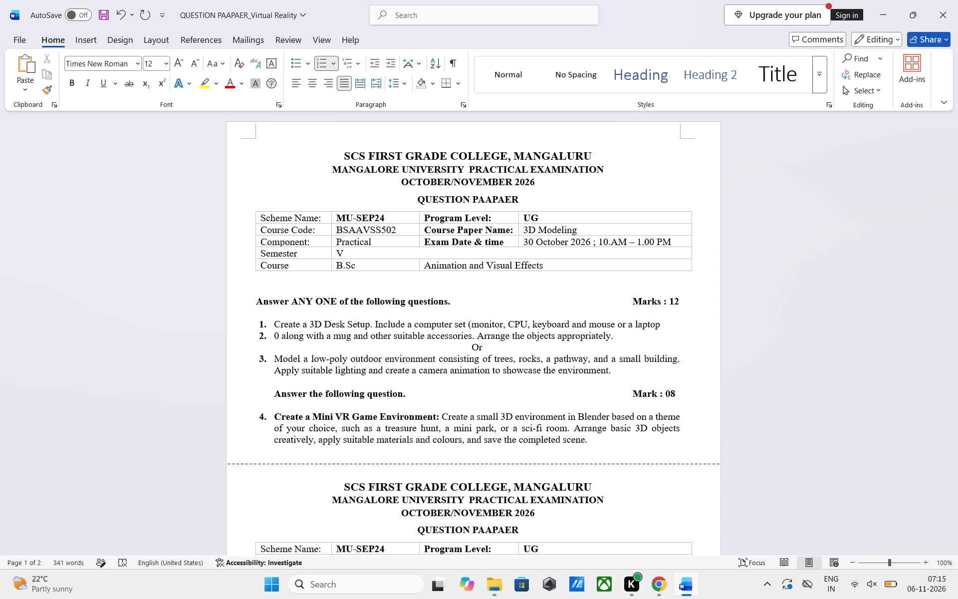
key("BackSpace")
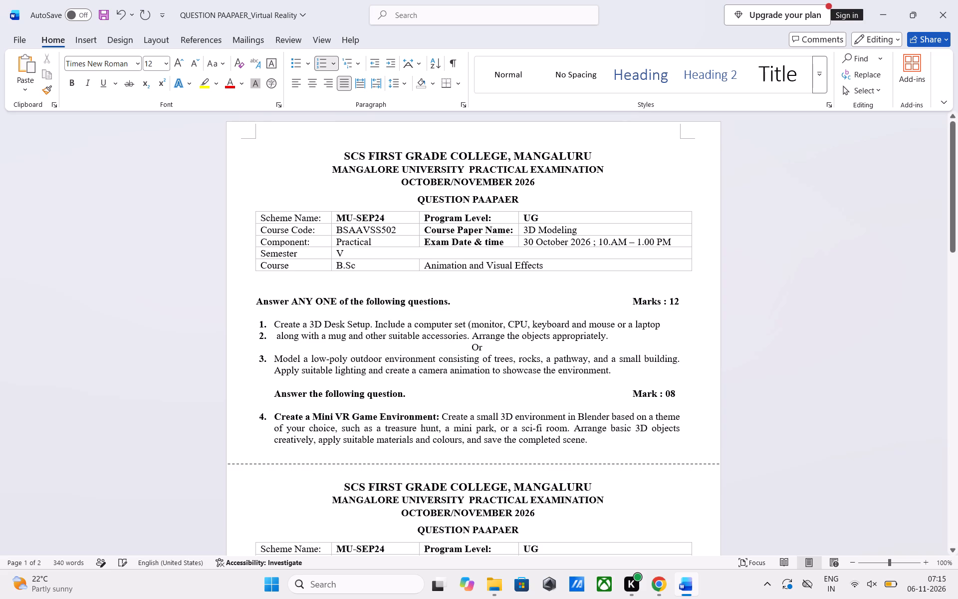
key("shift+parenright")
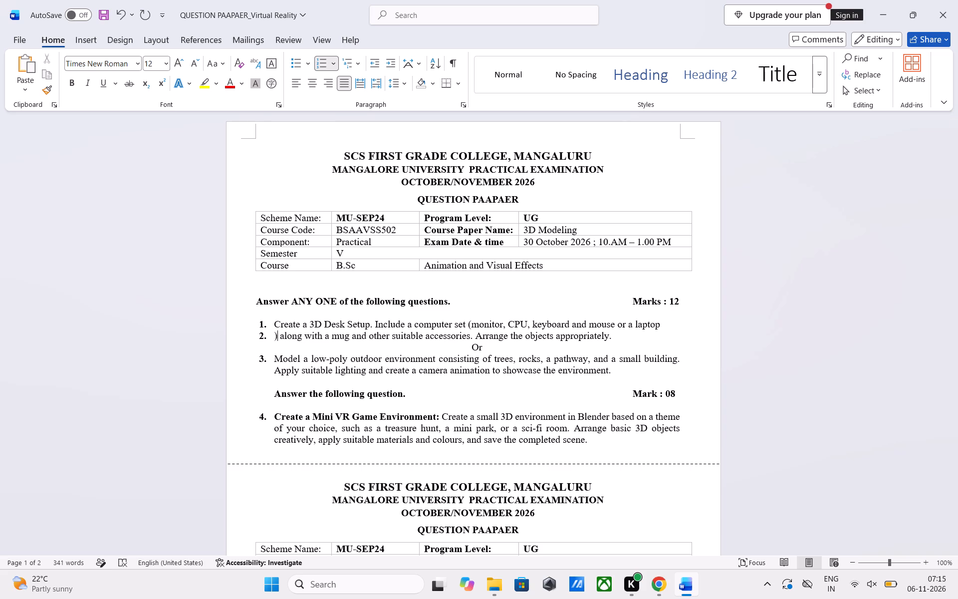
key("BackSpace")
key("BackSpace")
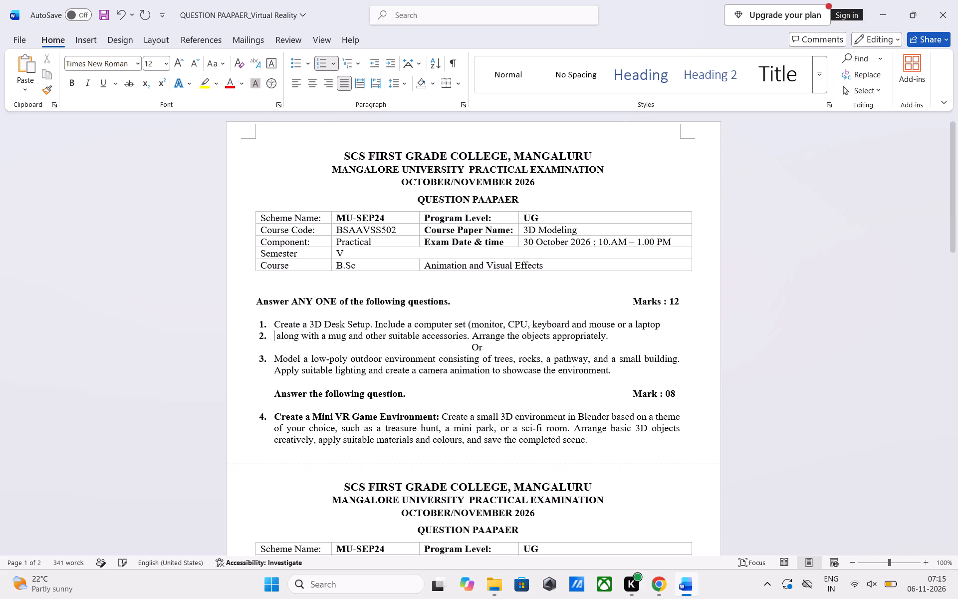
key("BackSpace")
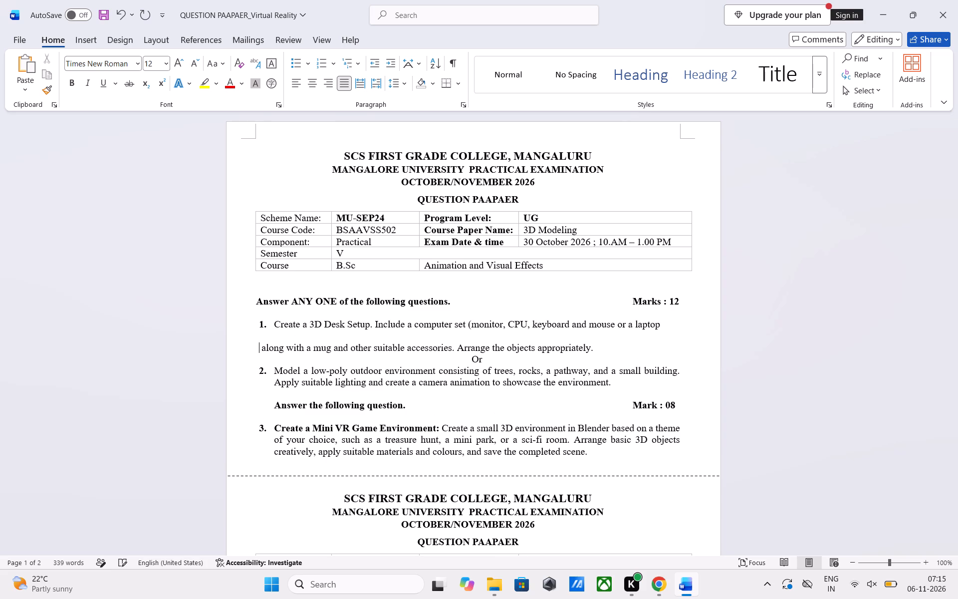
key("BackSpace")
key("BackSpace")
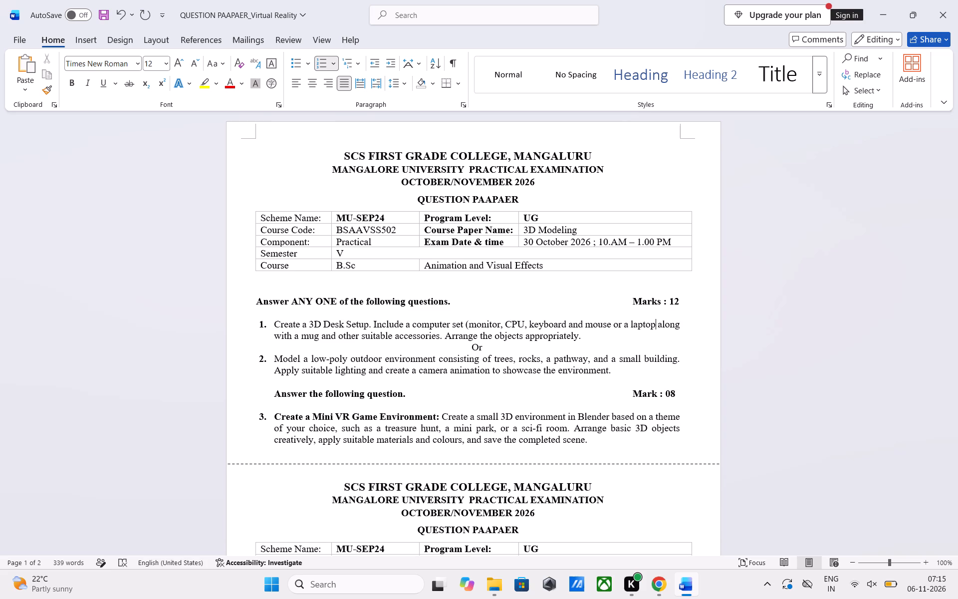
key("shift+parenright")
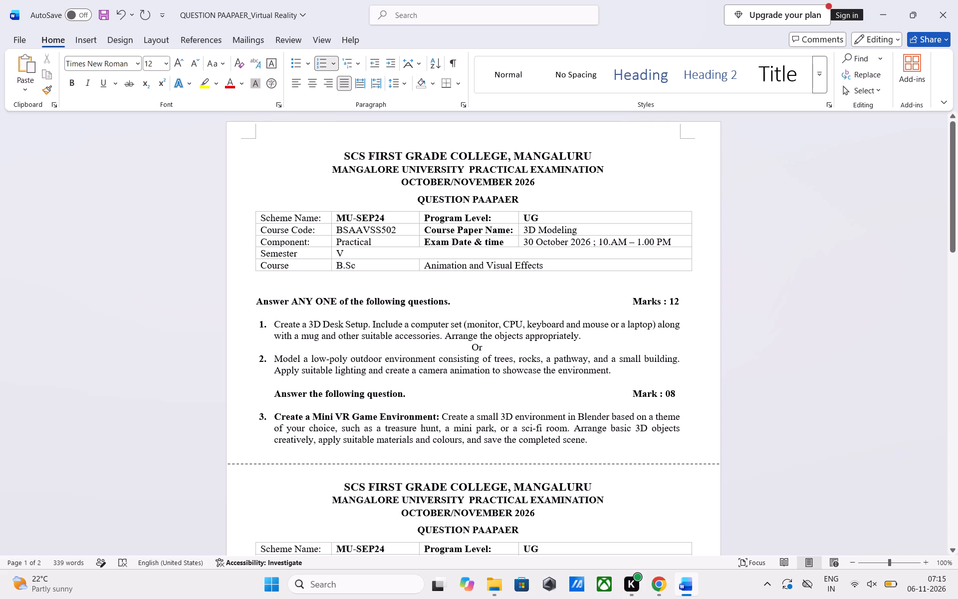
Delete "a mug and other" from question 1 so it reads "along with suitable accessories".
left_click_drag(357, 335, 293, 337)
key("BackSpace")
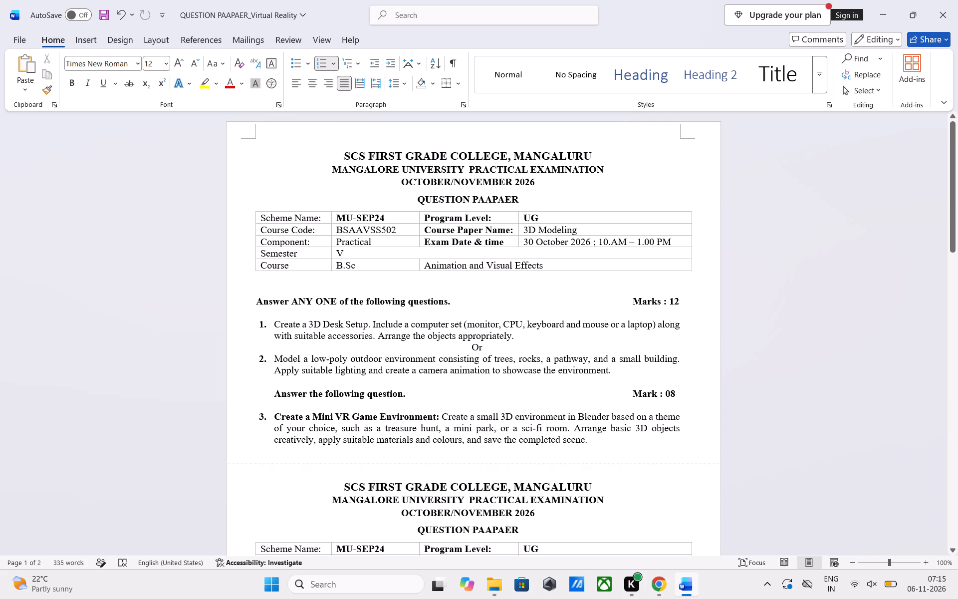
Switch to ChatGPT in Chrome and copy question 2 from "Create a 3D Gun Model" through "proportions and detailing.".
scroll(323, 391, "down", 1)
key("alt+Tab")
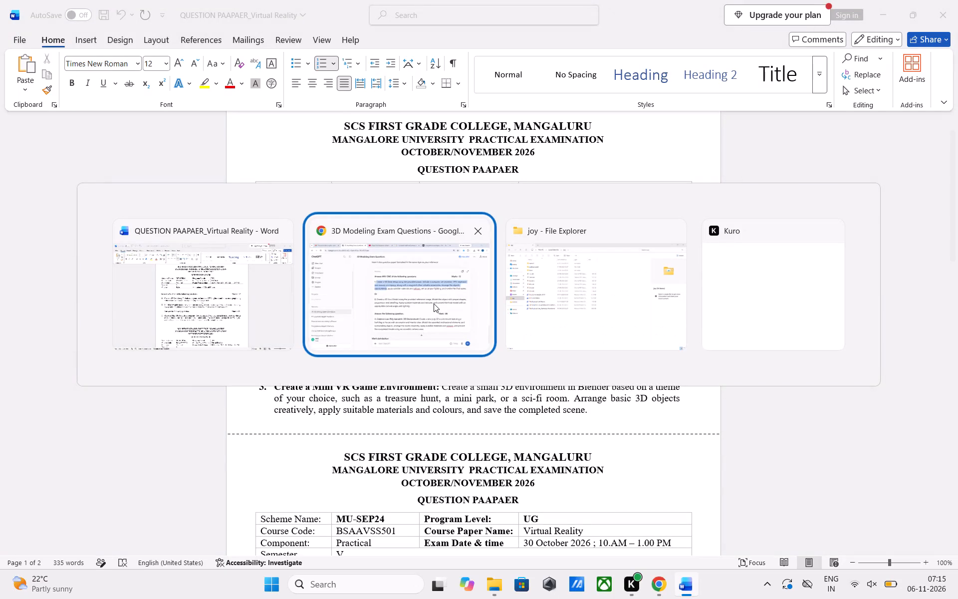
scroll(403, 313, "down", 1)
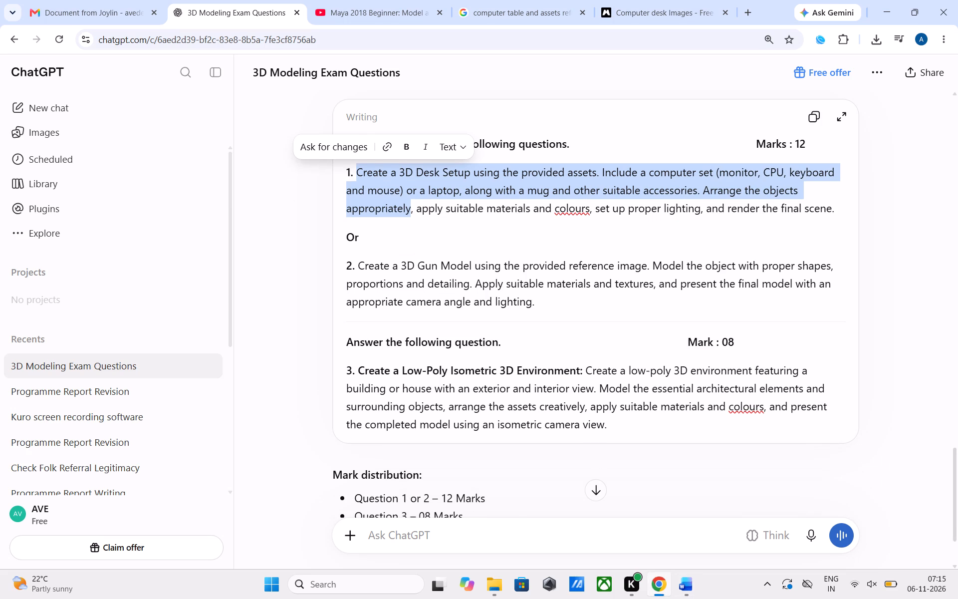
left_click_drag(359, 236, 436, 239)
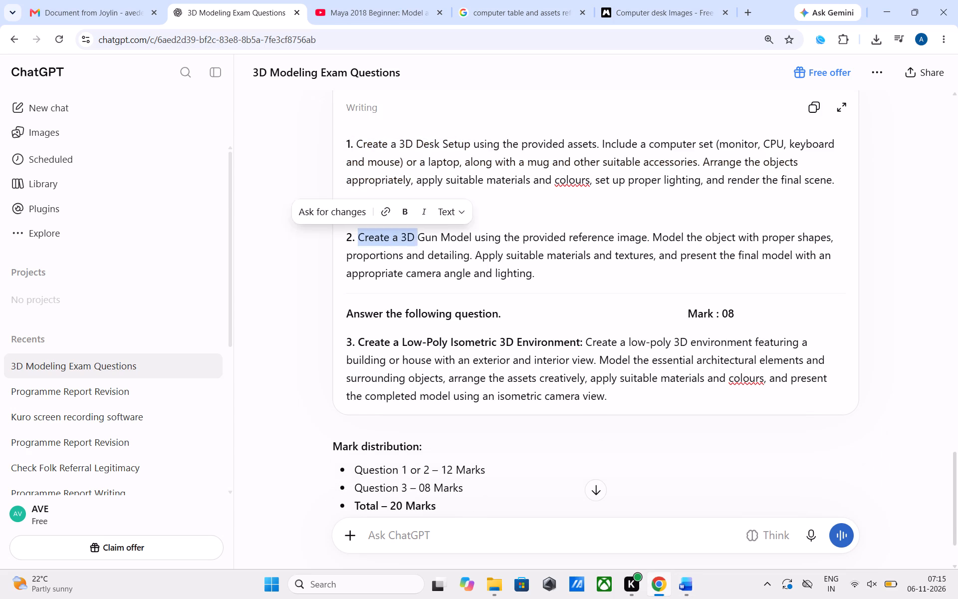
left_click_drag(436, 239, 575, 240)
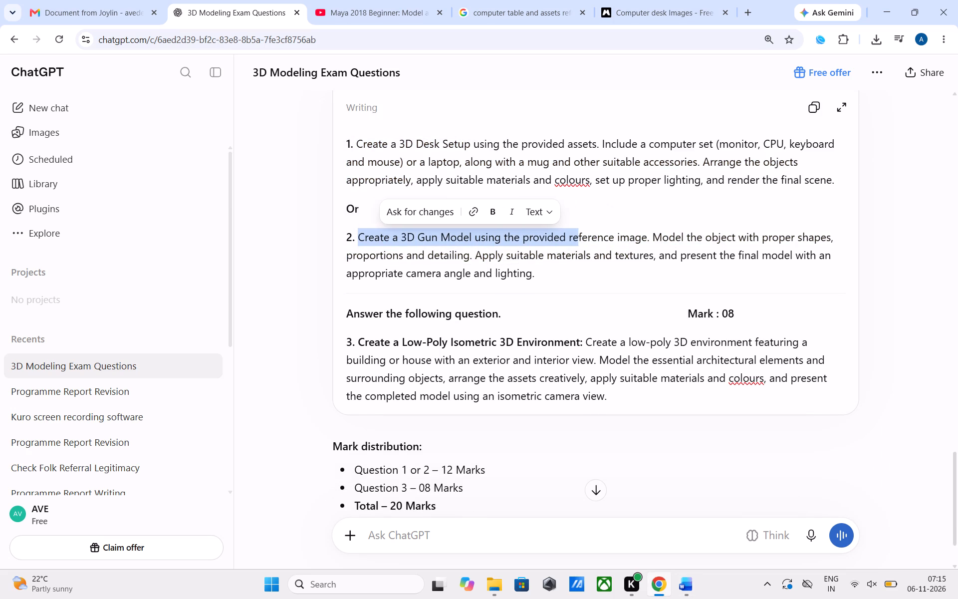
left_click_drag(575, 240, 472, 252)
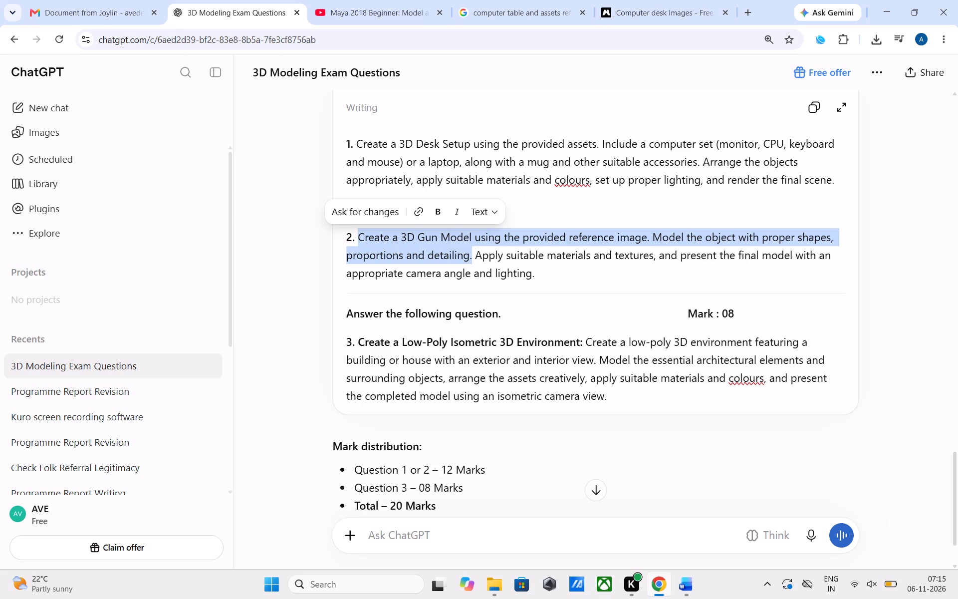
key("ctrl+c")
Back in the Word question paper, replace question 2 with the copied gun model text and remove the leftover numbered line and full stop.
key("alt+Tab")
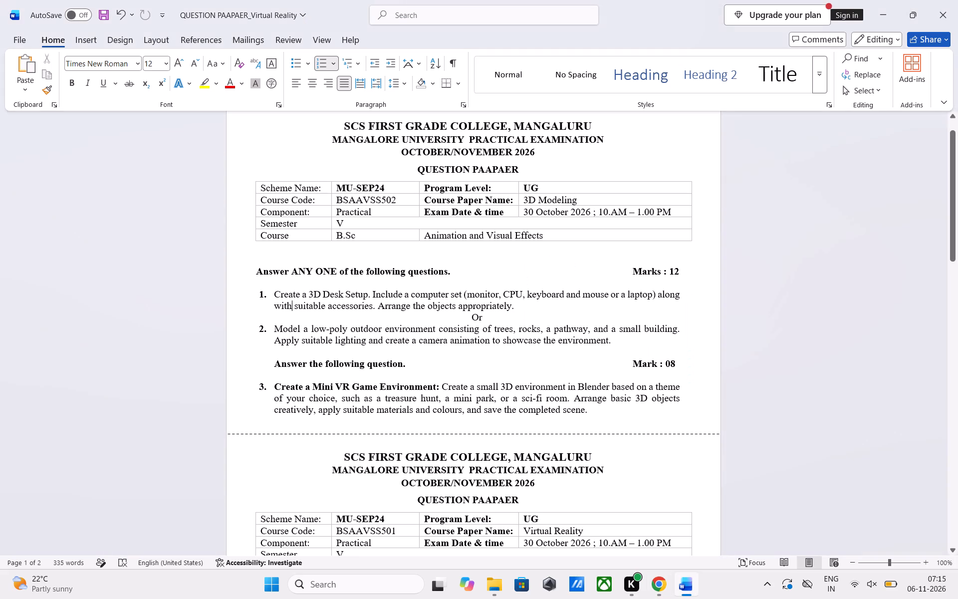
left_click_drag(284, 329, 611, 341)
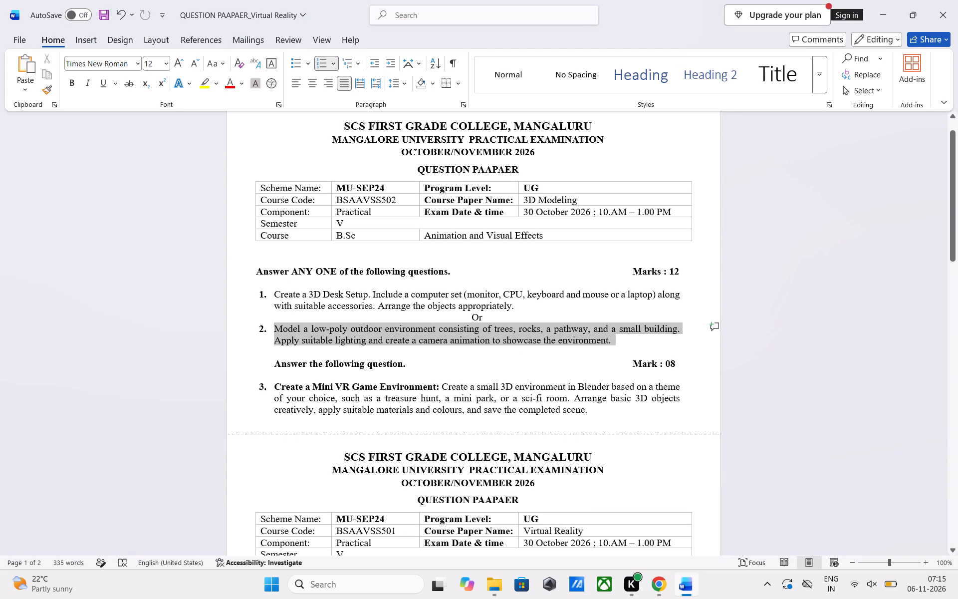
left_click_drag(611, 341, 609, 342)
key("ctrl+v")
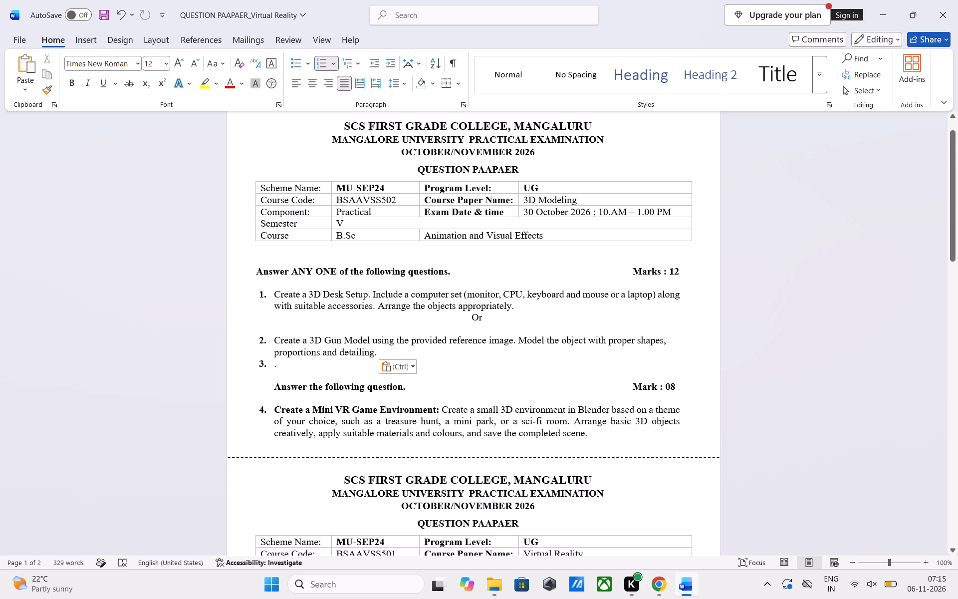
key("BackSpace")
key("BackSpace")
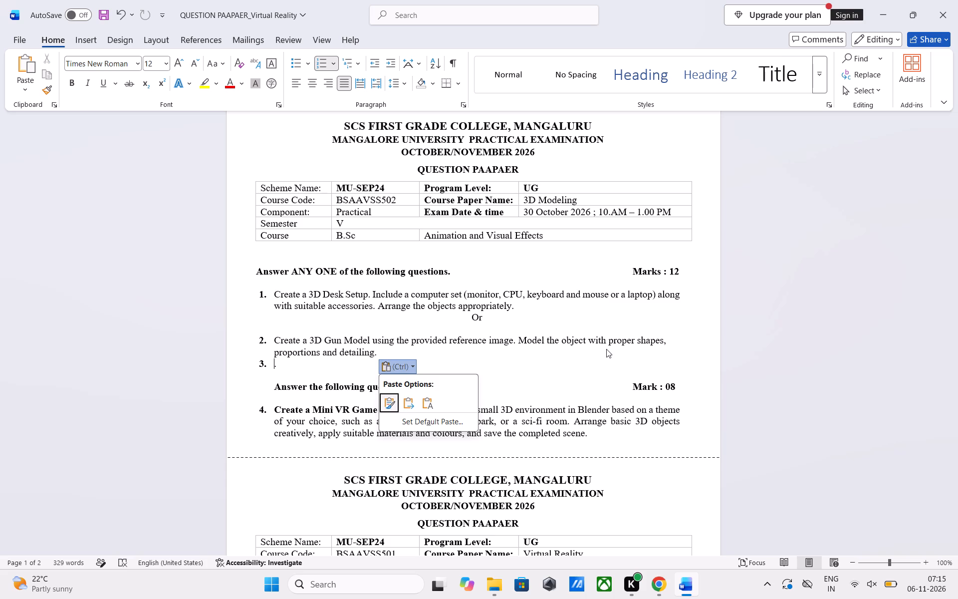
key("BackSpace")
left_click(297, 364)
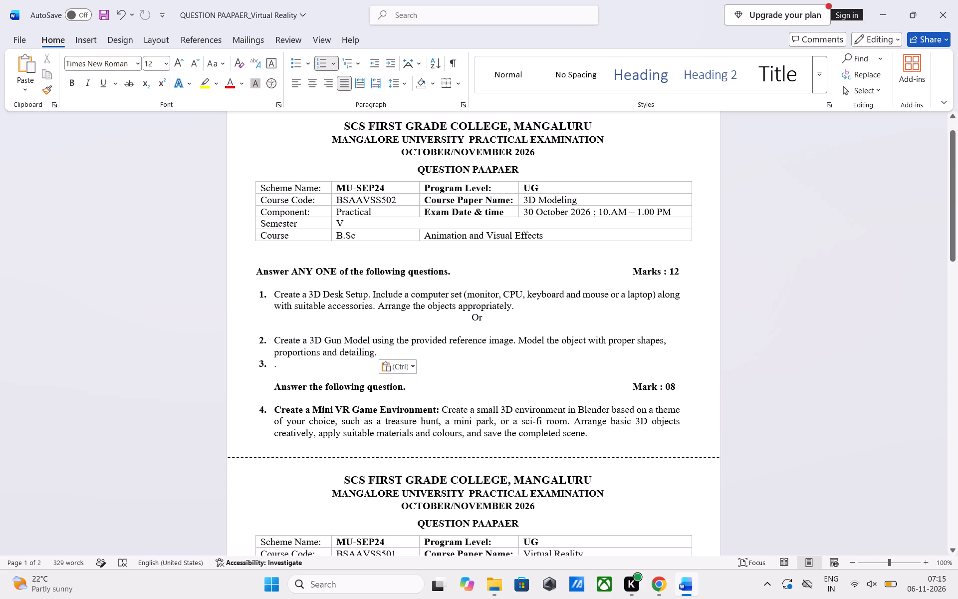
left_click(292, 367)
key("BackSpace")
key("BackSpace")
key("BackSpace")
key("BackSpace")
key("BackSpace")
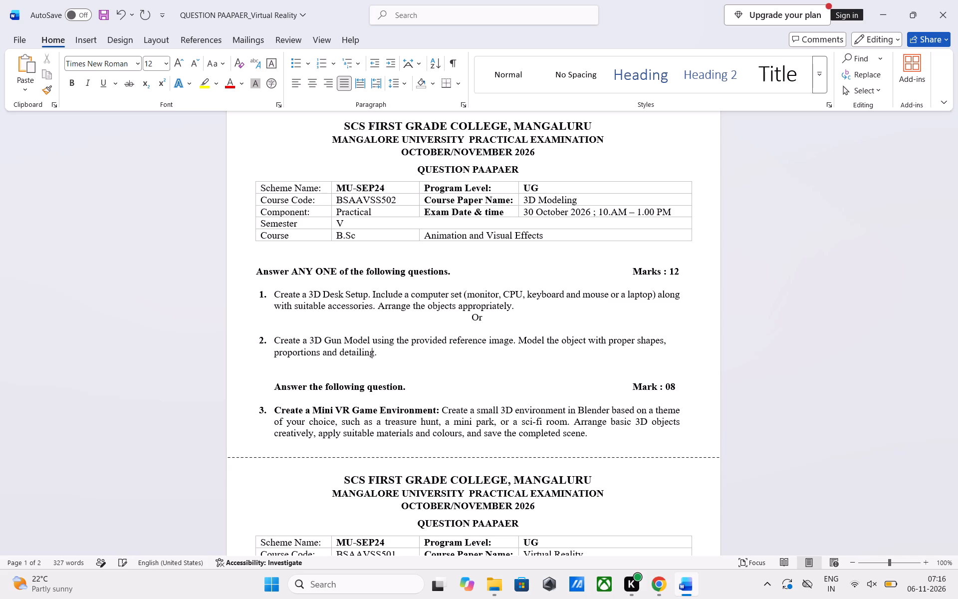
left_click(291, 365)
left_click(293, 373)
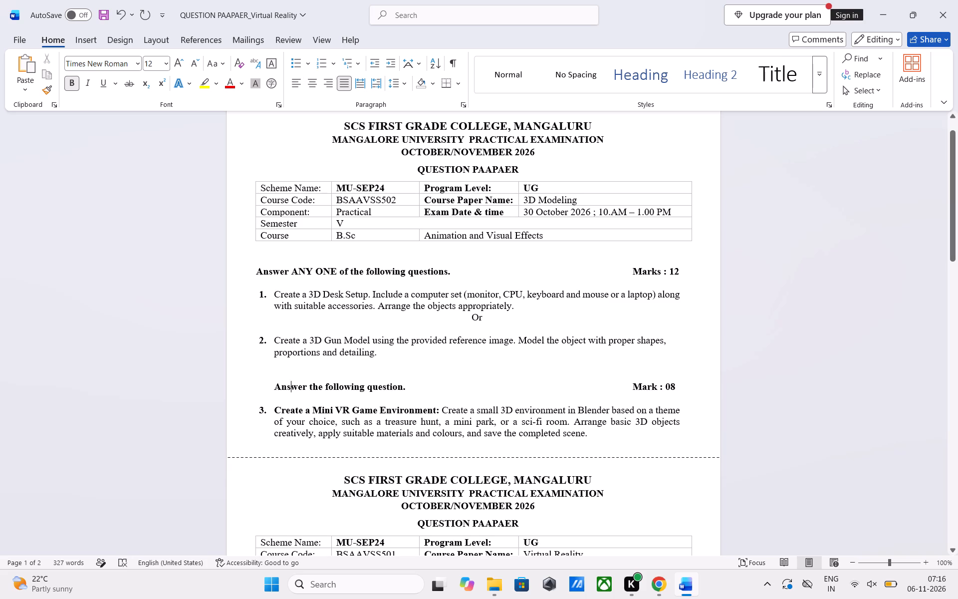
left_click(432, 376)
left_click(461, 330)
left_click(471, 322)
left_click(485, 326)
left_click_drag(275, 294, 390, 356)
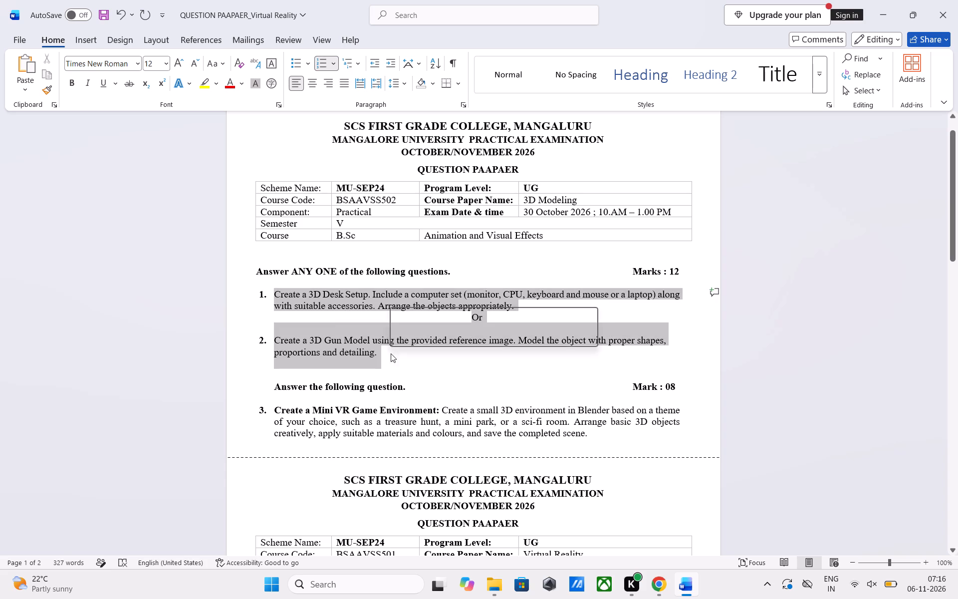
left_click(398, 87)
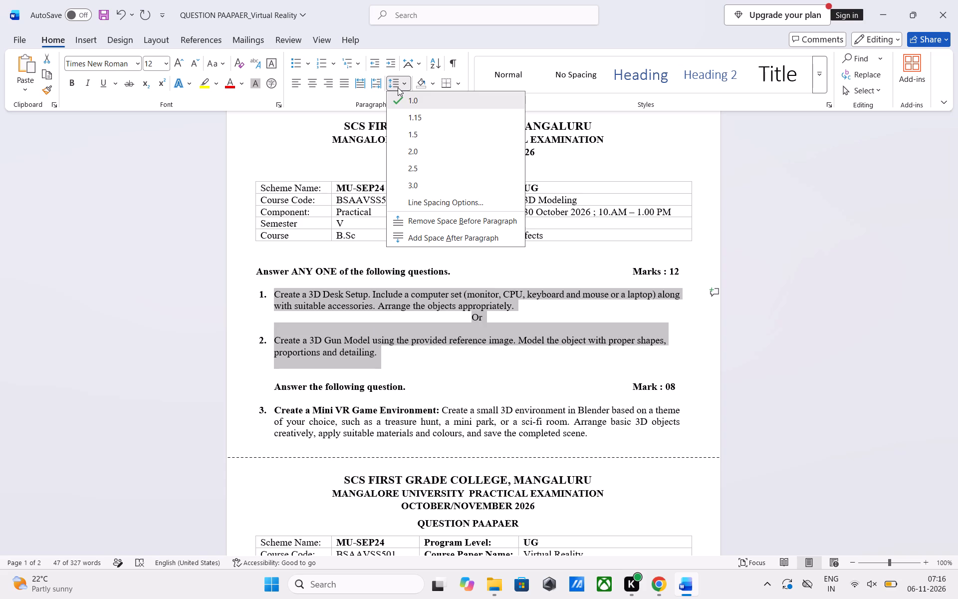
left_click(408, 102)
left_click(400, 86)
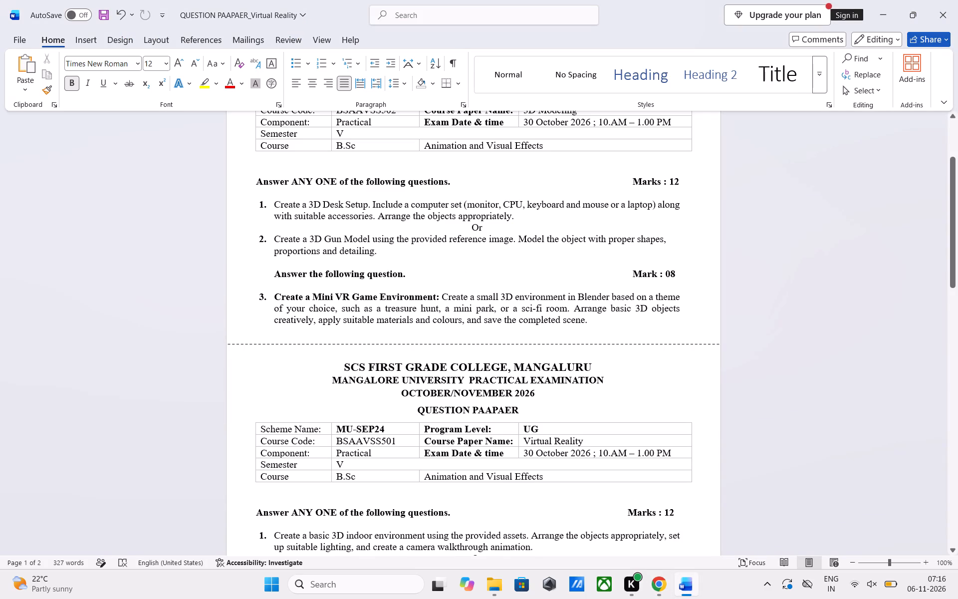
left_click_drag(274, 299, 581, 331)
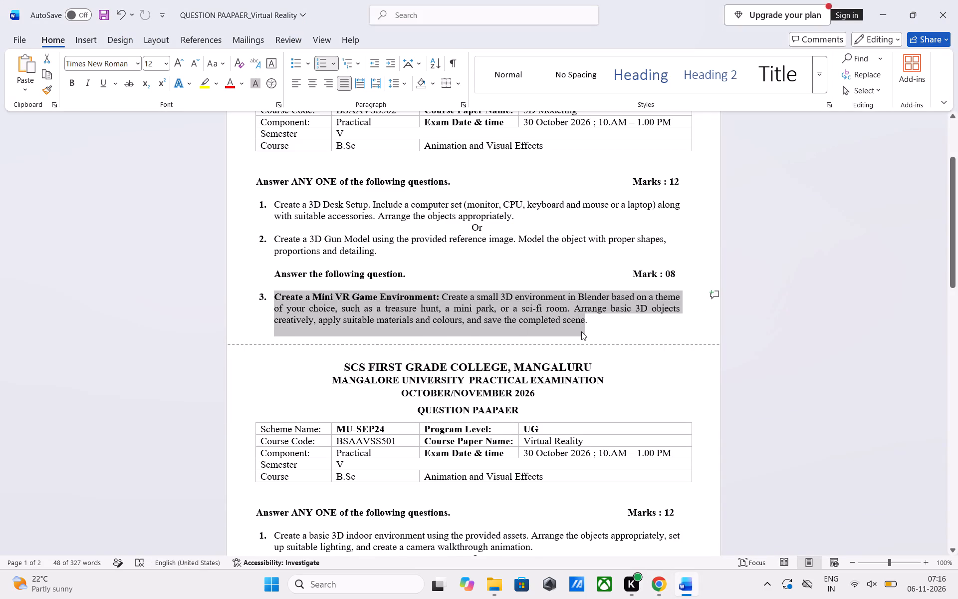
key("ctrl+v")
key("BackSpace")
key("BackSpace")
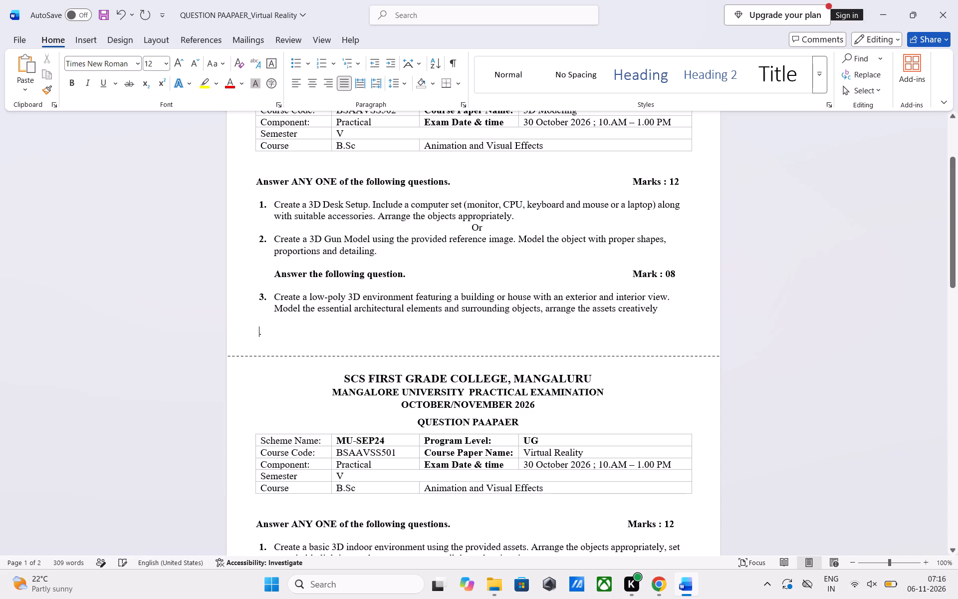
key("BackSpace")
key("BackSpace")
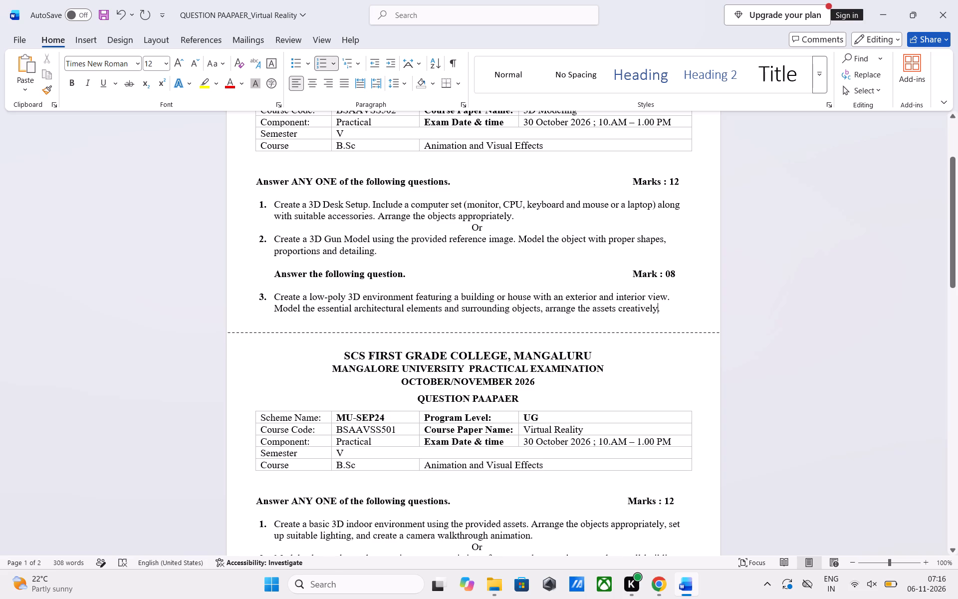
Delete "exterior and" from question 3 so it reads "with an interior view".
left_click_drag(460, 297, 525, 298)
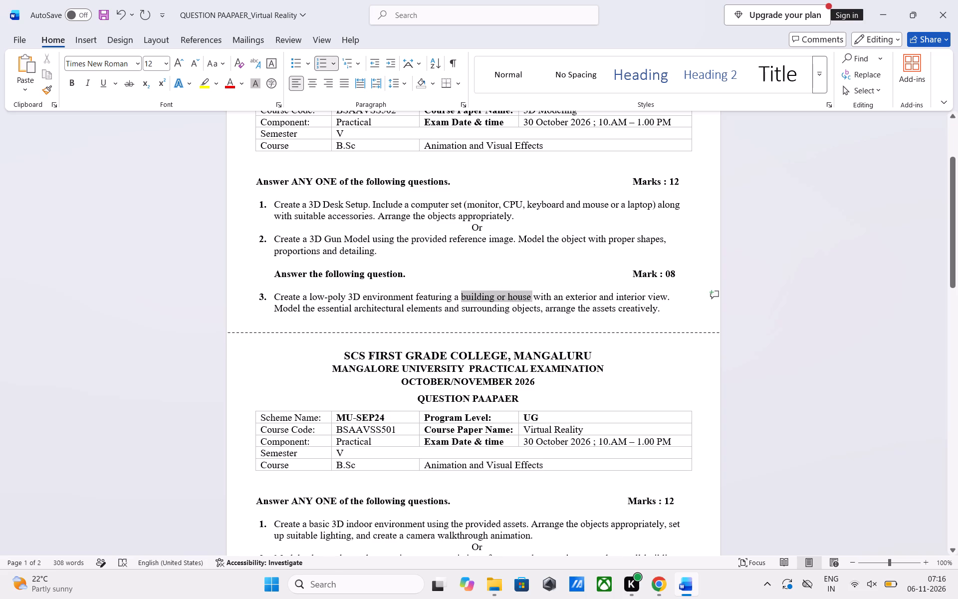
left_click_drag(525, 298, 507, 309)
left_click(555, 314)
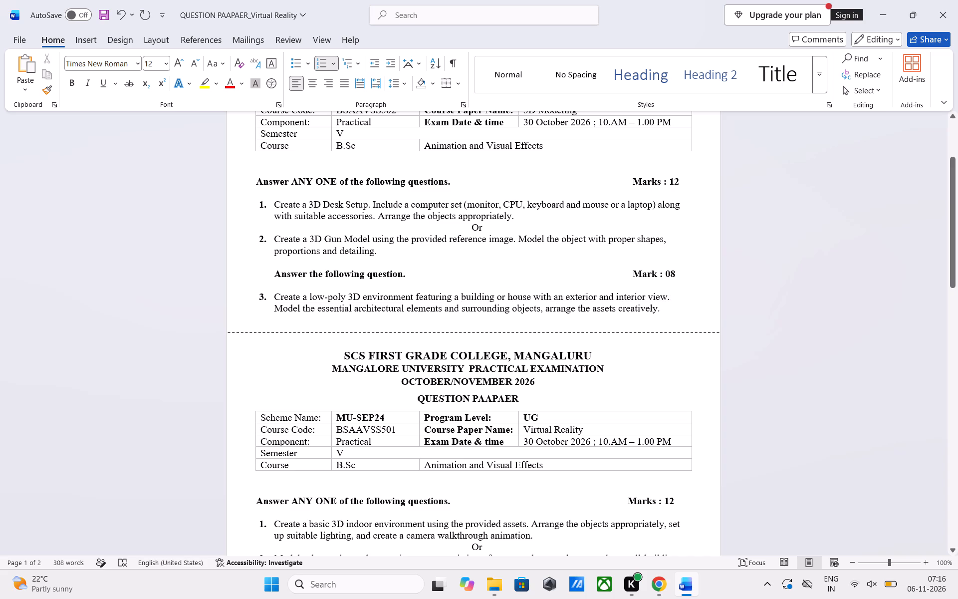
left_click_drag(535, 298, 584, 298)
left_click(584, 298)
left_click_drag(563, 299, 571, 300)
left_click_drag(571, 300, 601, 297)
left_click(601, 297)
left_click_drag(567, 298, 570, 300)
left_click_drag(570, 300, 609, 296)
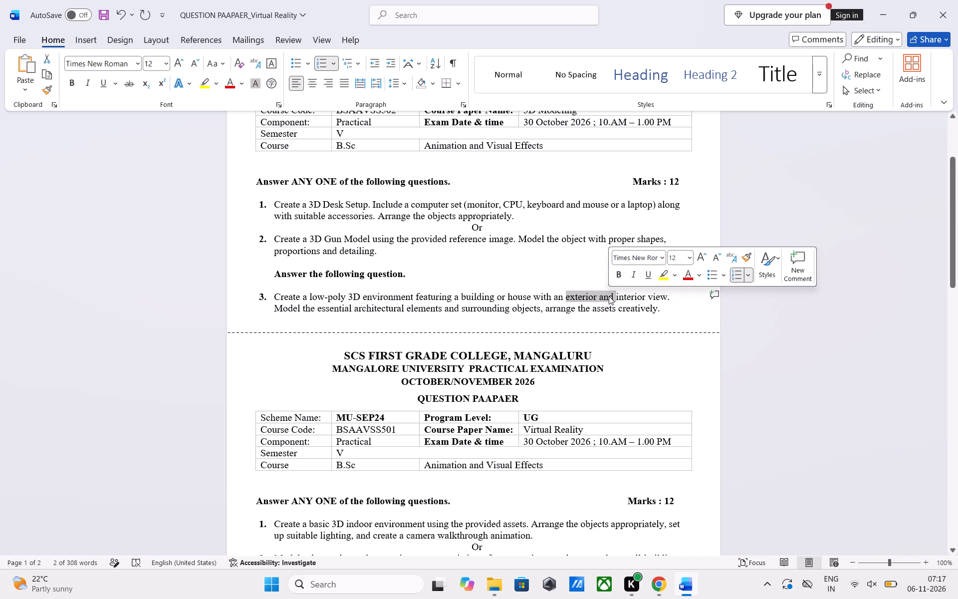
key("BackSpace")
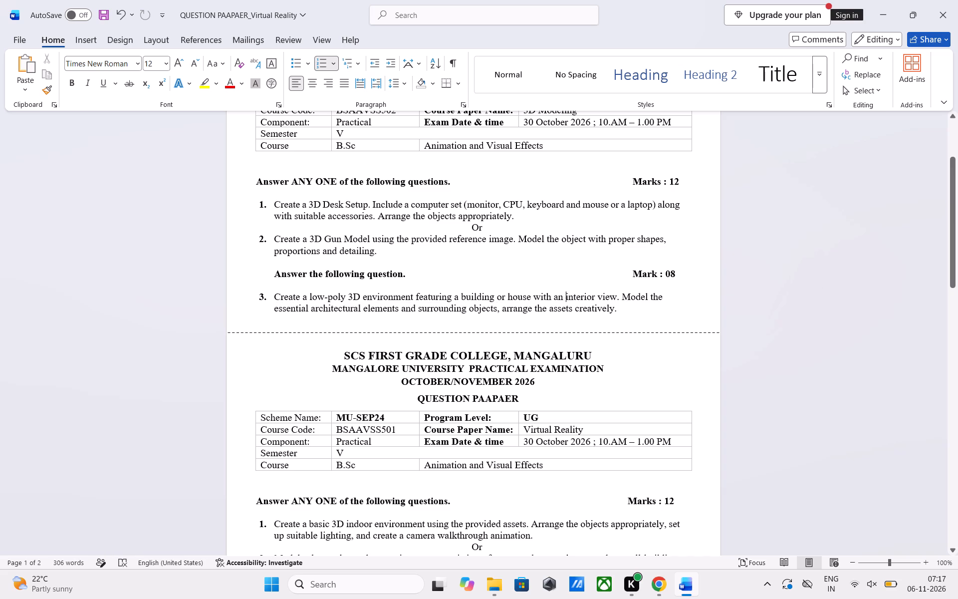
Delete "architectural" from question 3 so it reads "Model the essential elements".
left_click_drag(312, 311, 360, 313)
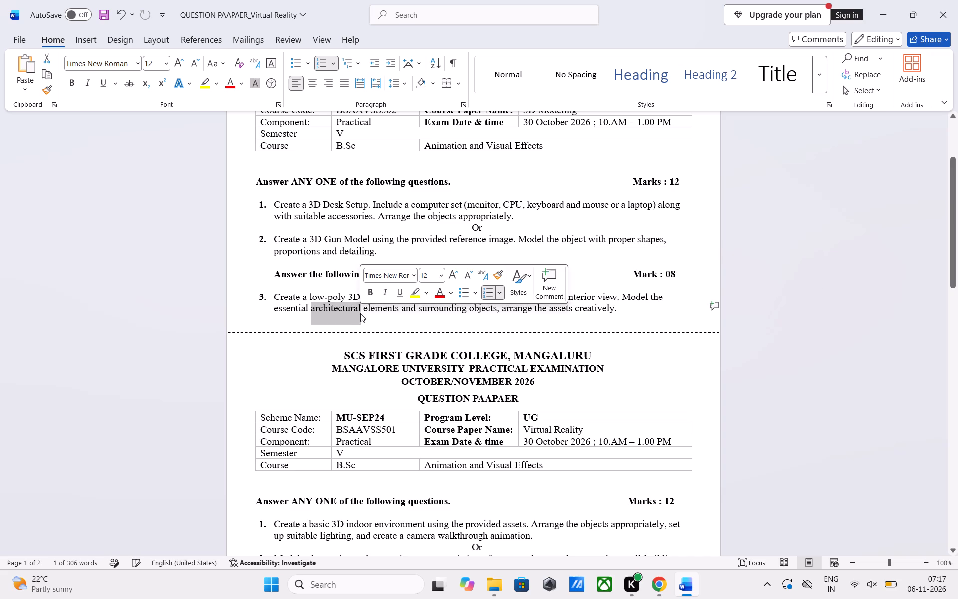
key("BackSpace")
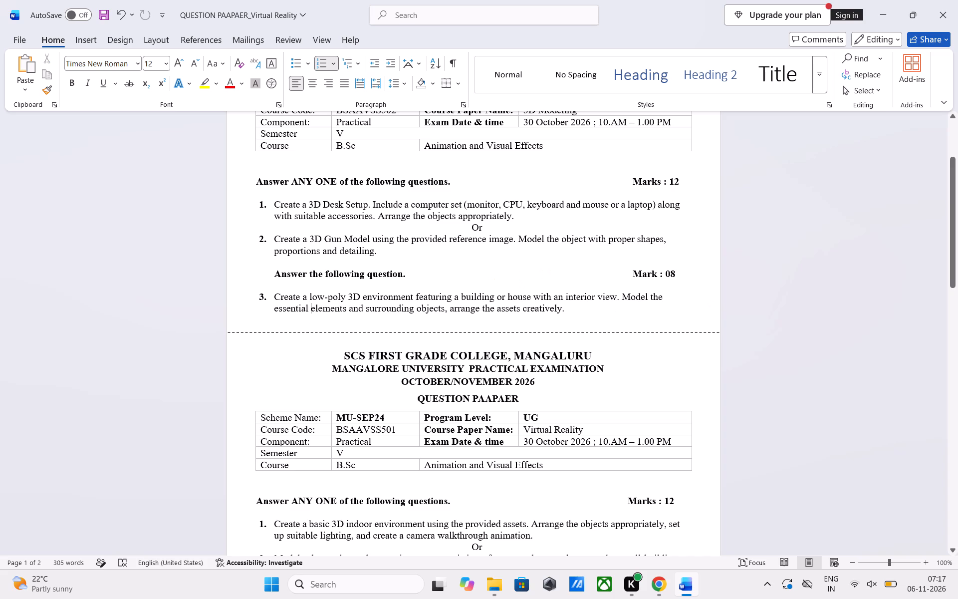
left_click(578, 315)
Copy questions 1 to 3 of the first question paper over the three questions in the second paper below the dashed line.
scroll(615, 332, "down", 1)
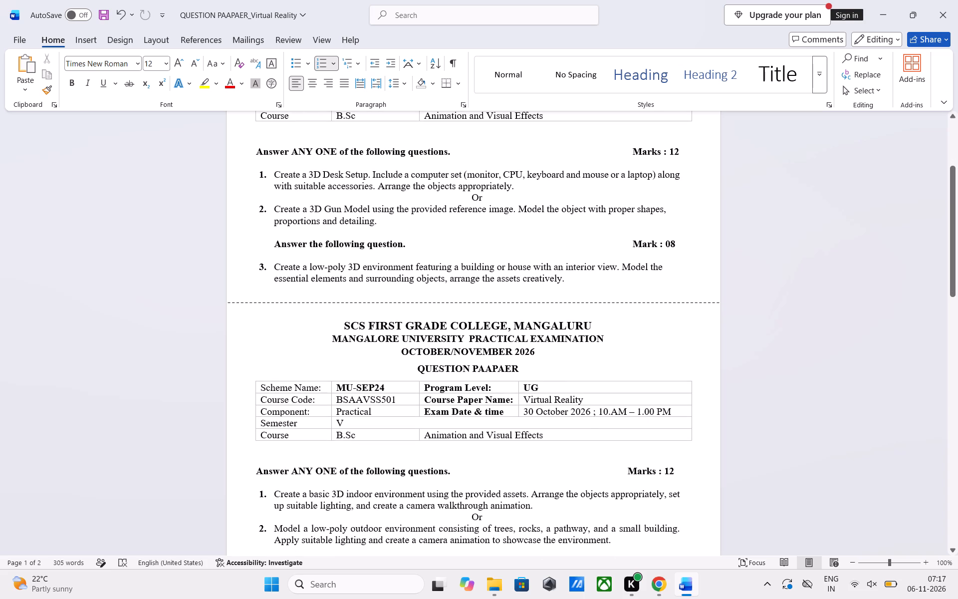
left_click_drag(274, 175, 582, 284)
key("ctrl+c")
scroll(510, 286, "down", 7)
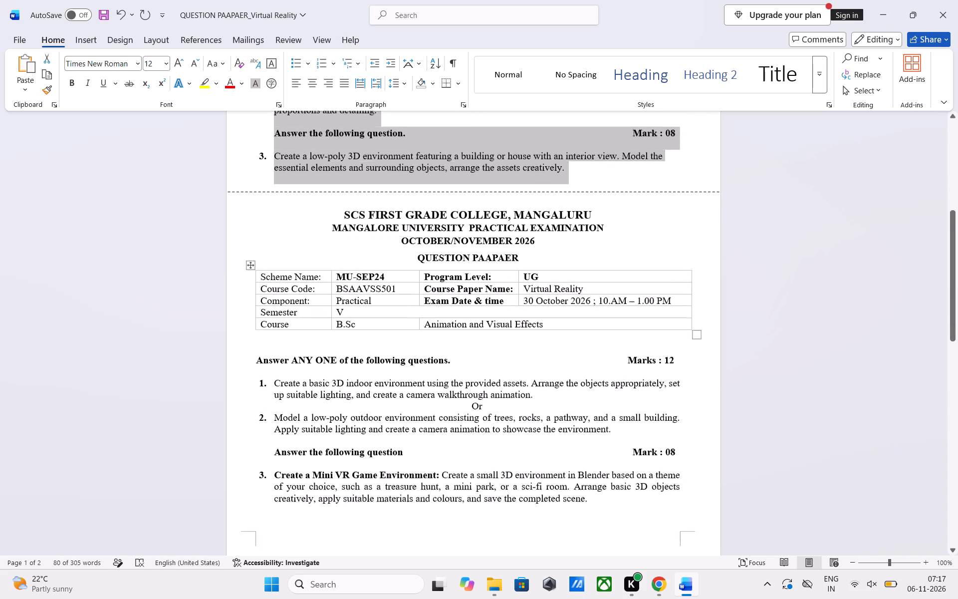
left_click(282, 285)
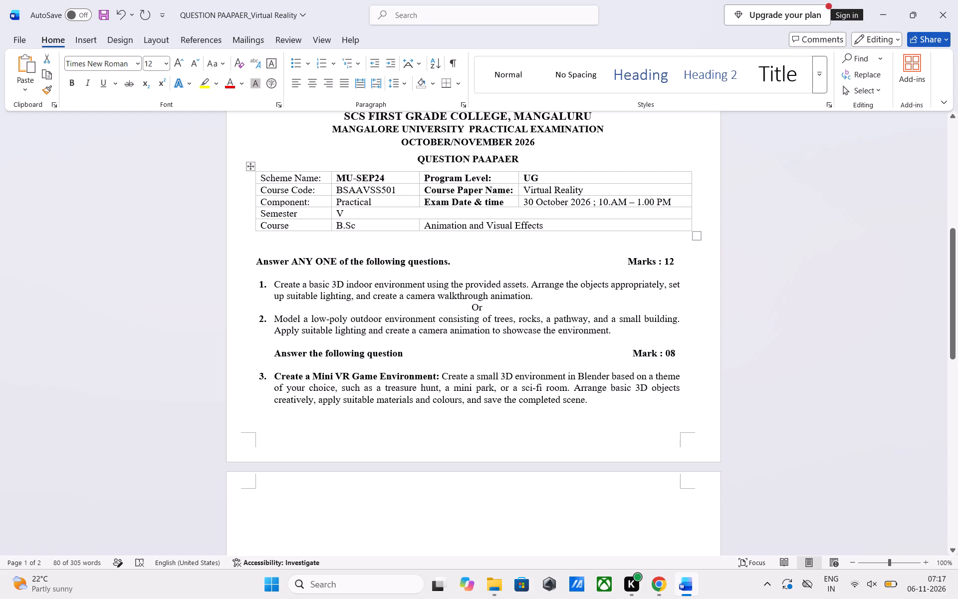
left_click_drag(274, 284, 530, 385)
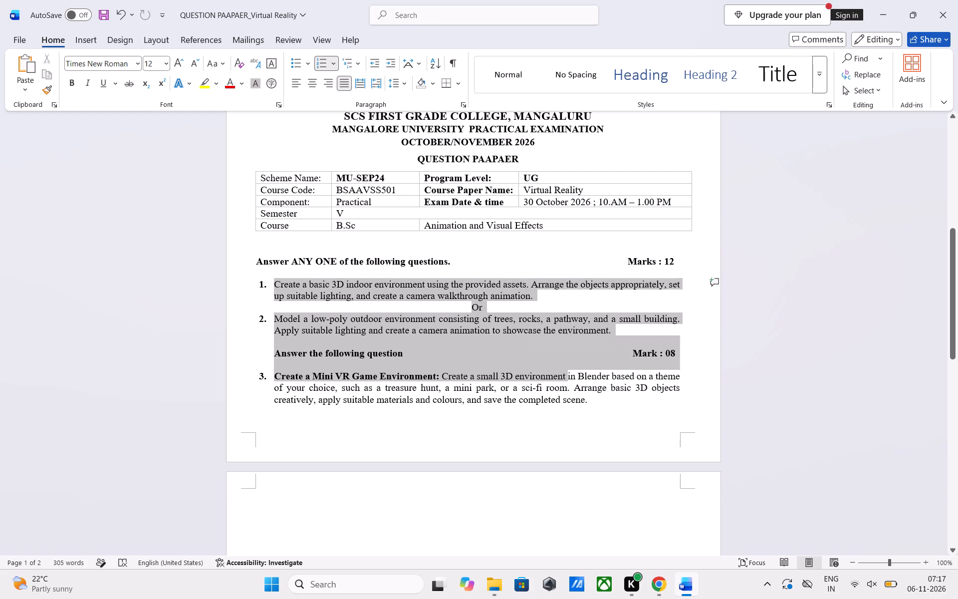
left_click_drag(530, 385, 611, 416)
key("ctrl+v")
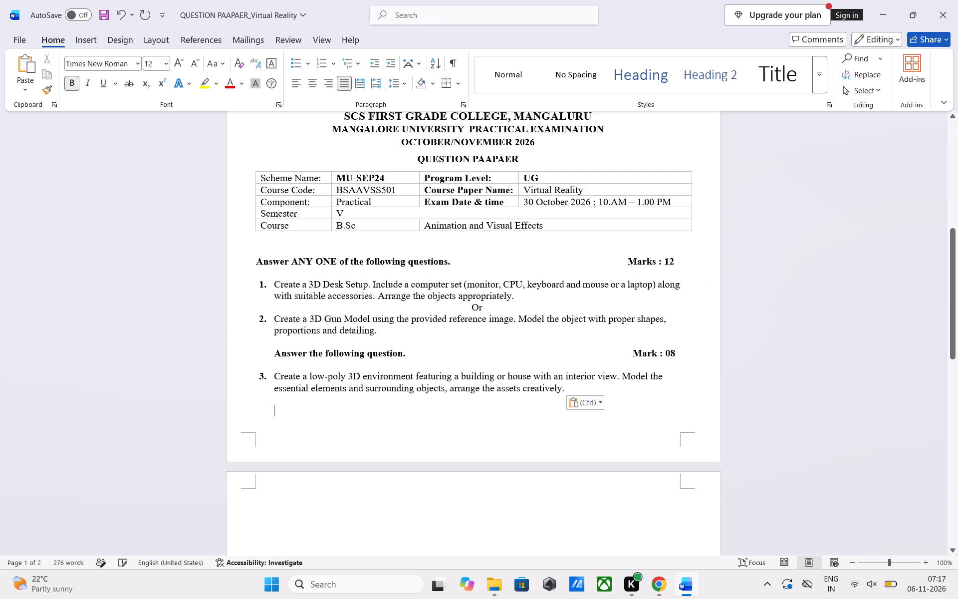
Delete the empty paragraph on the second page to remove the blank page.
left_click(301, 514)
key("BackSpace")
key("BackSpace")
Copy the course paper name "3D Modeling" from the first paper's table into the second paper's Course Paper Name cell, replacing its text.
scroll(438, 449, "up", 1)
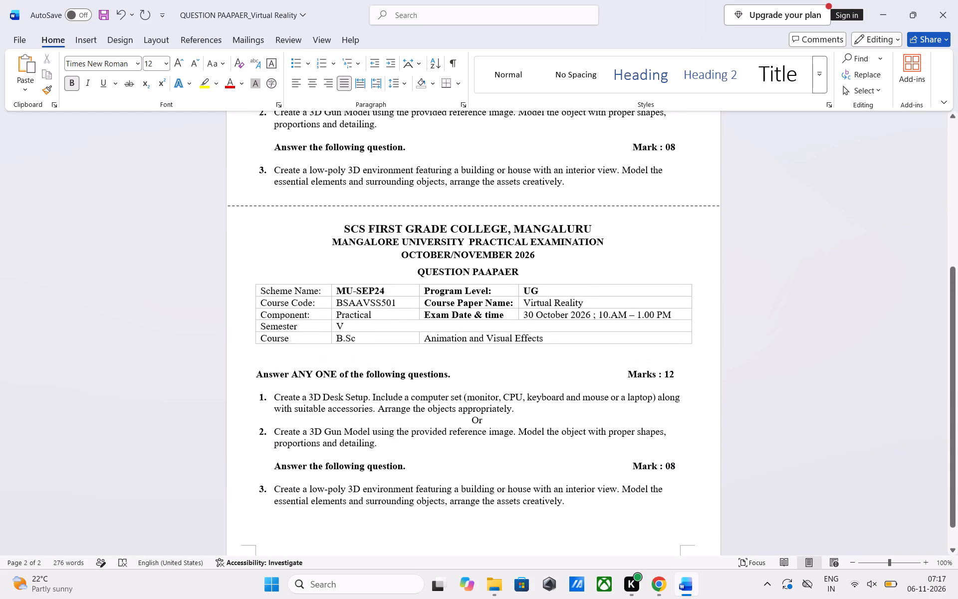
scroll(441, 449, "up", 13)
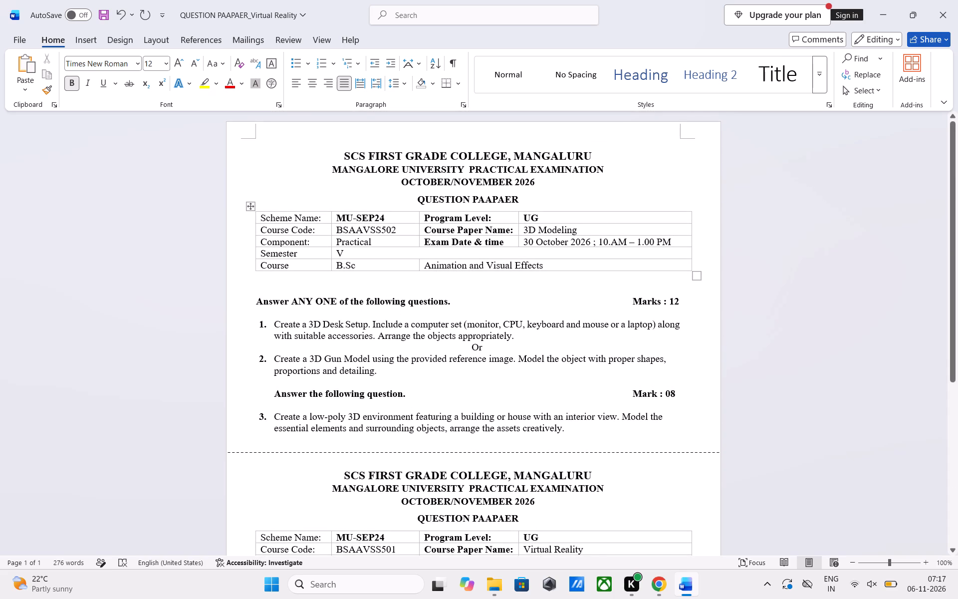
left_click_drag(524, 232, 581, 228)
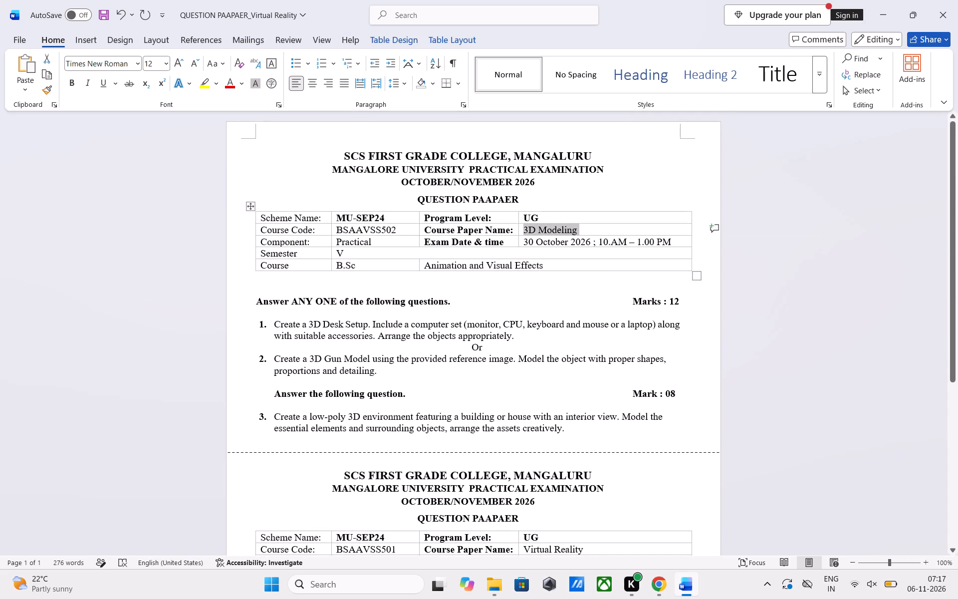
key("ctrl+c")
scroll(561, 299, "down", 9)
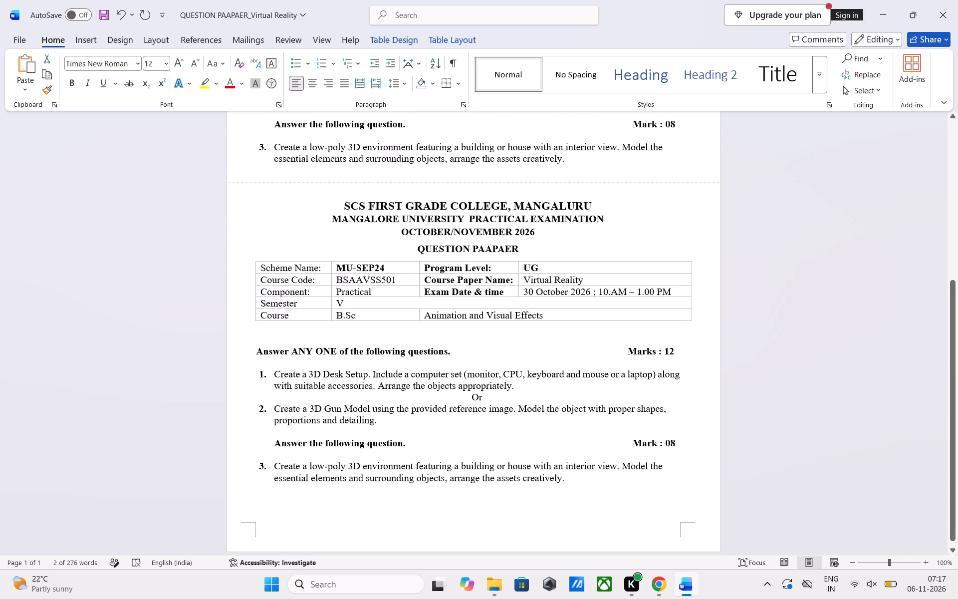
left_click_drag(525, 280, 571, 279)
key("ctrl+v")
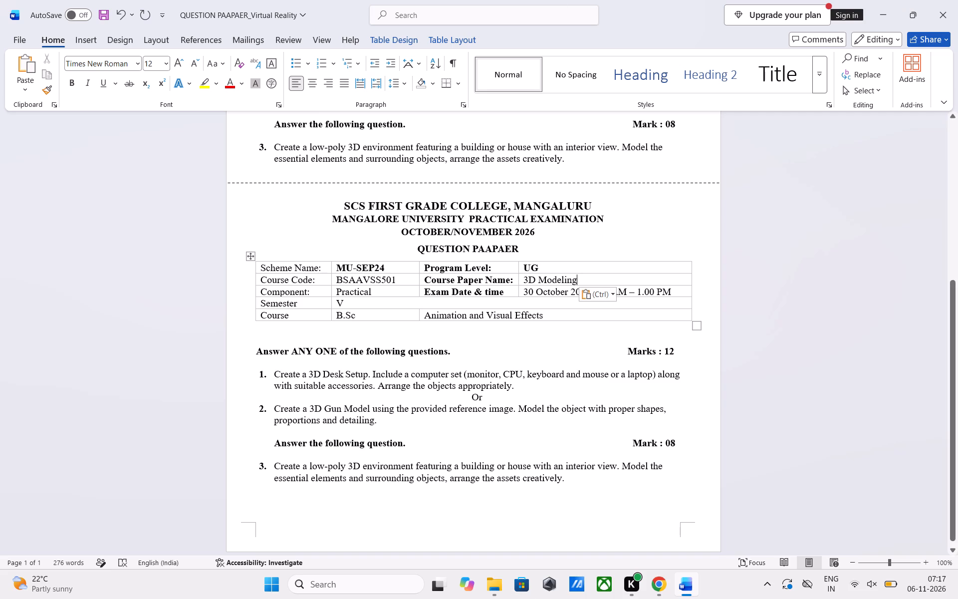
Change the Course Code in the first question paper's table to BSAAVPS301.
scroll(593, 244, "up", 15)
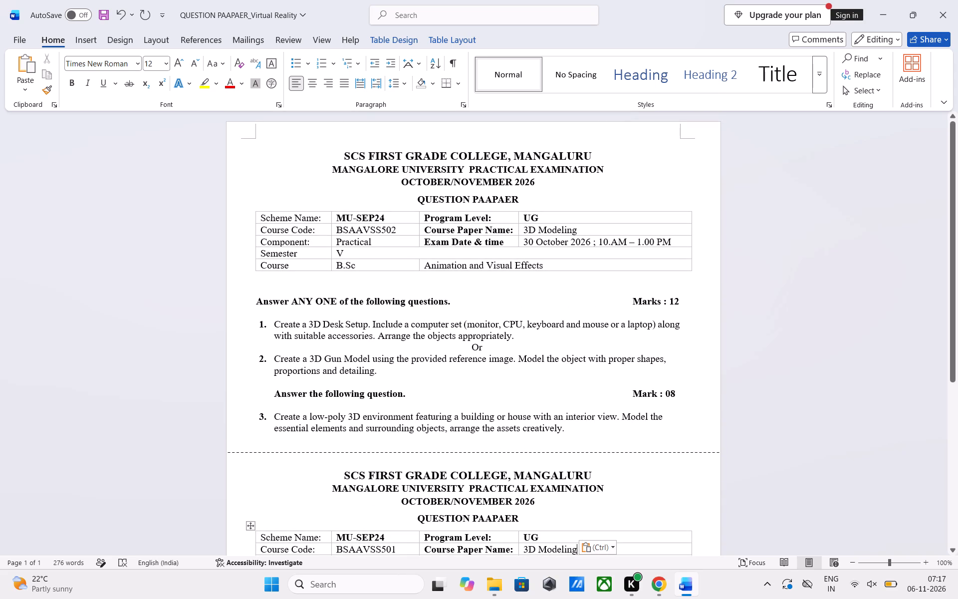
left_click(401, 229)
key("BackSpace")
key("BackSpace")
key("BackSpace")
key("BackSpace")
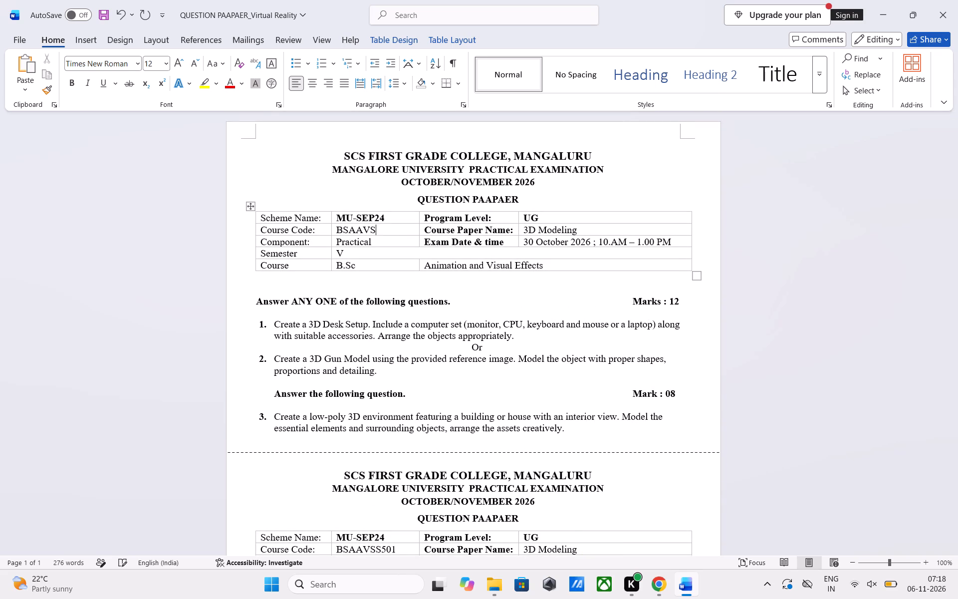
key("BackSpace")
key("p")
key("BackSpace")
type("PS301")
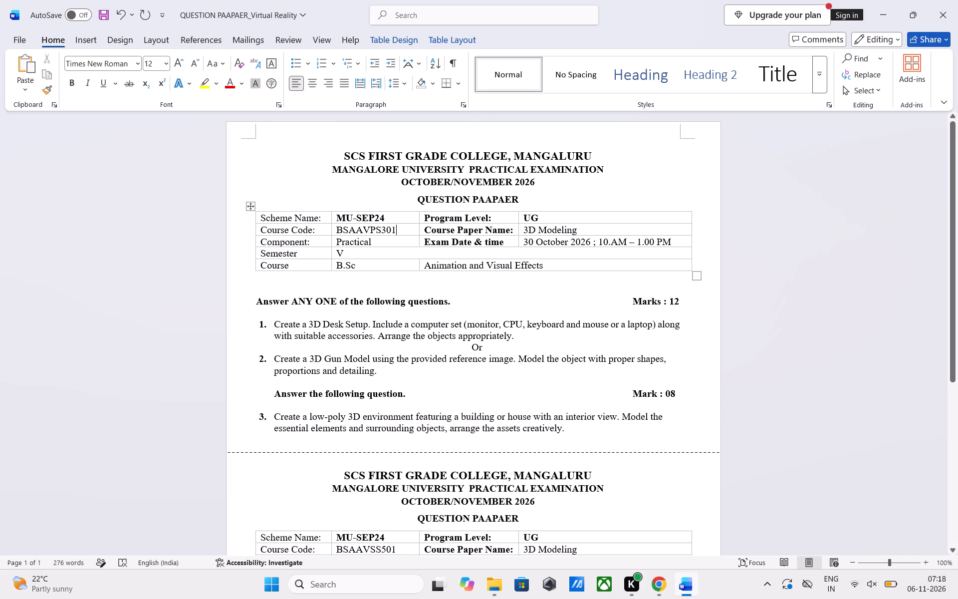
Copy the course code BSAAVPS301 from the first paper's table over the Course Code in the second paper's table.
left_click_drag(338, 229, 397, 231)
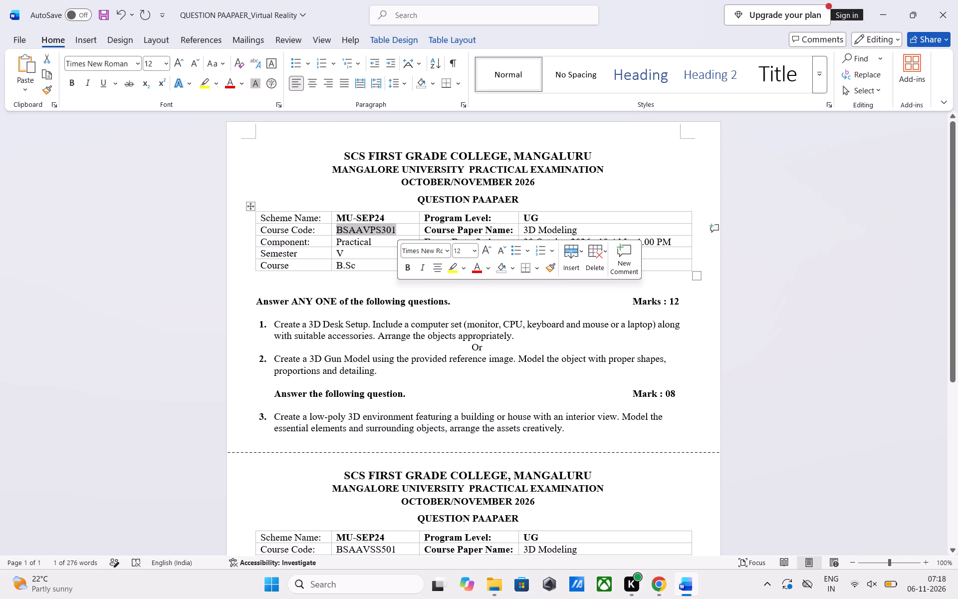
key("ctrl+c")
scroll(417, 409, "down", 10)
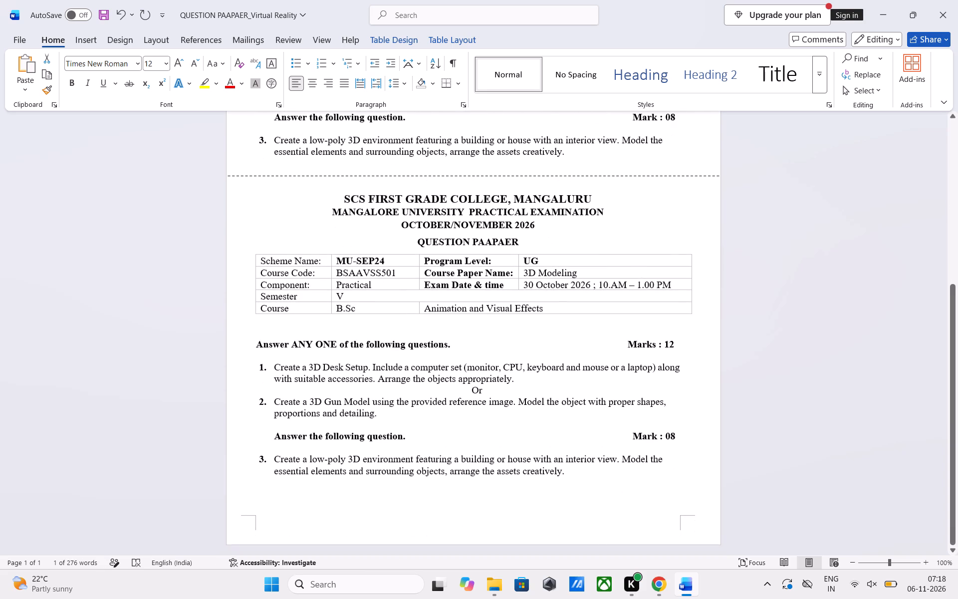
left_click_drag(338, 270, 404, 269)
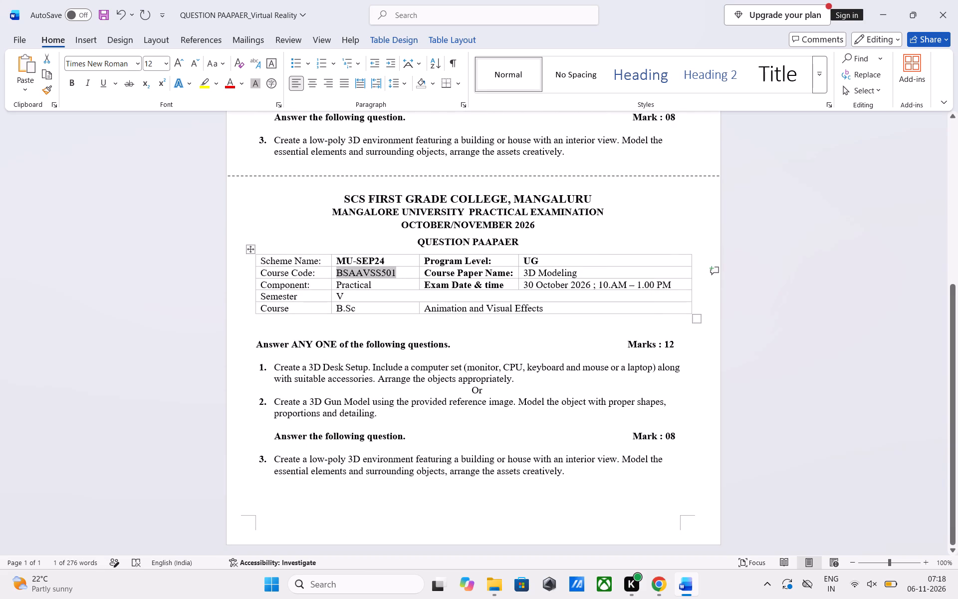
key("ctrl+v")
Set the Semester to III in the tables of both question papers, starting with the second paper.
left_click(367, 300)
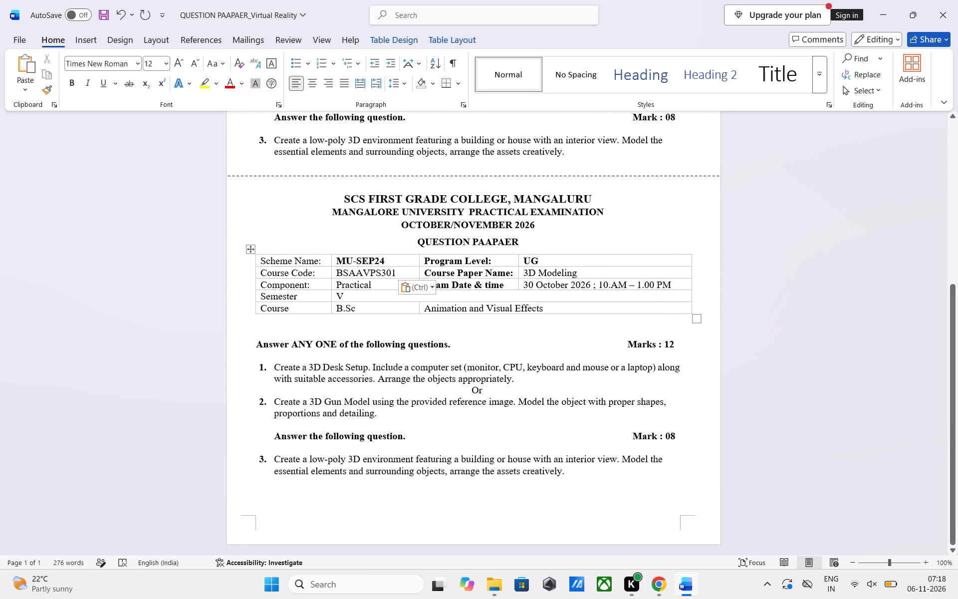
key("BackSpace")
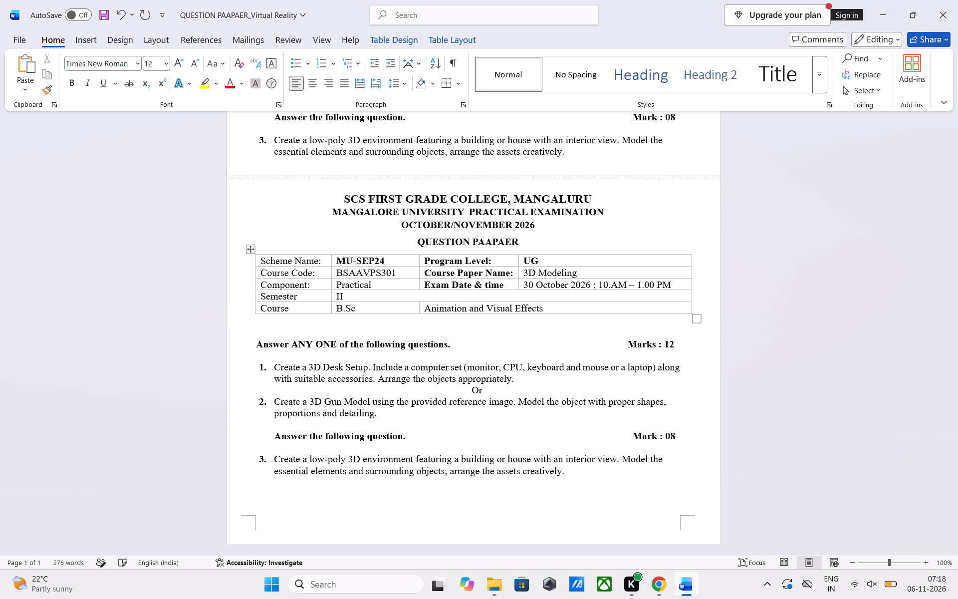
key("i")
scroll(451, 331, "up", 4)
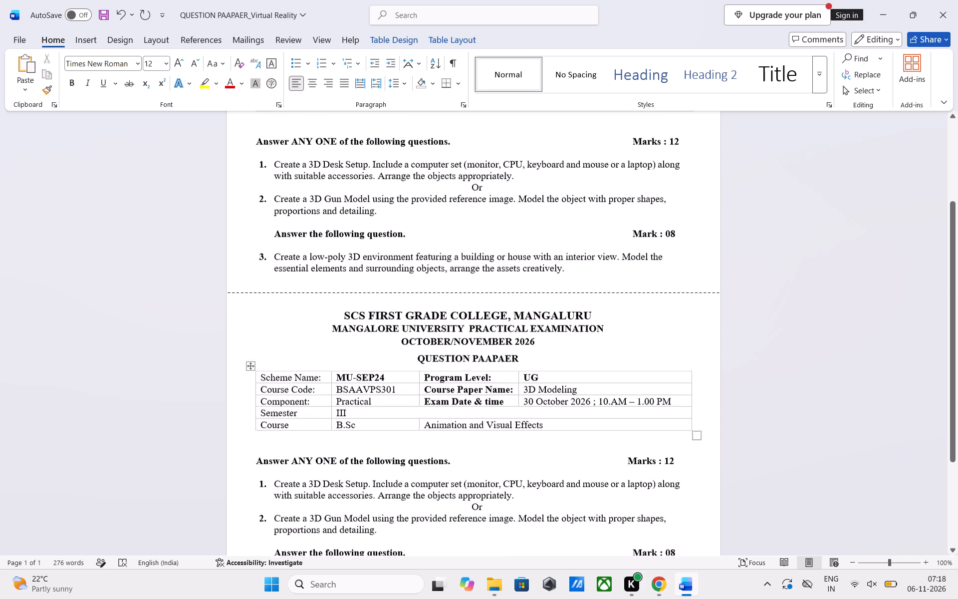
scroll(452, 331, "up", 6)
left_click(353, 252)
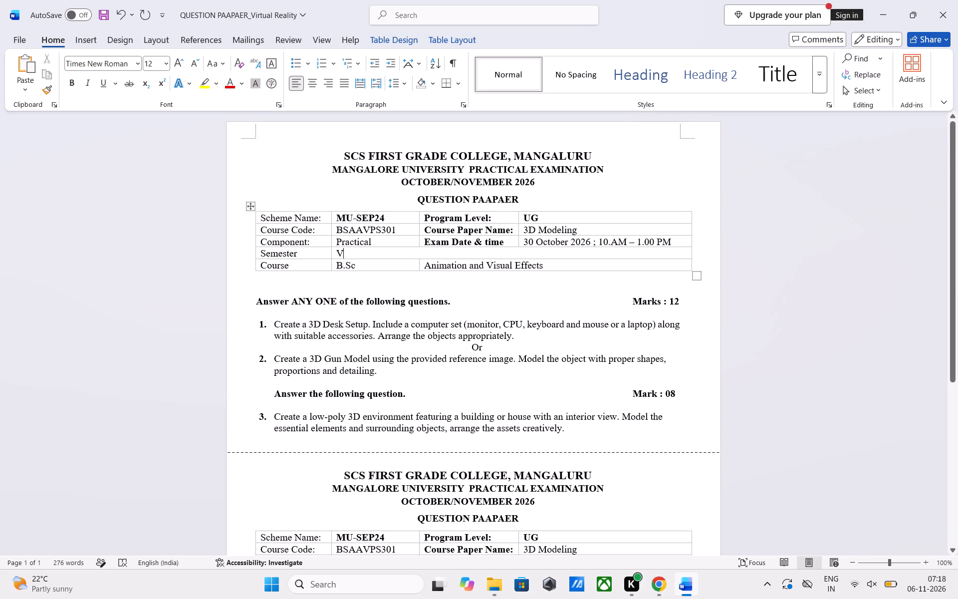
key("BackSpace")
type("III")
Set the exam start time in the first paper's Exam Date & time cell to 9:00 AM.
left_click(608, 242)
key("BackSpace")
key("9")
key("BackSpace")
key("BackSpace")
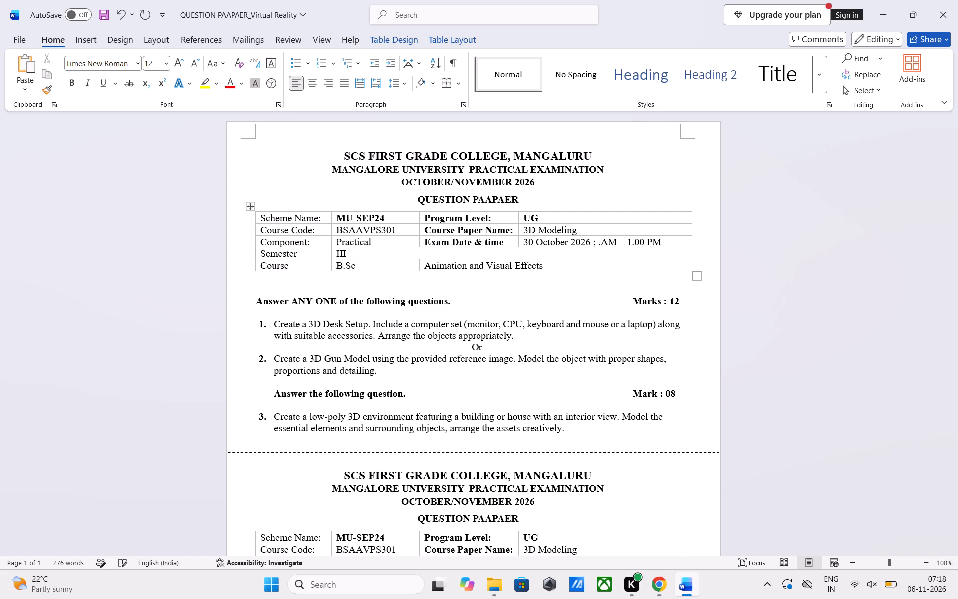
key("9")
key("Right")
key("BackSpace")
type(":00")
key("space")
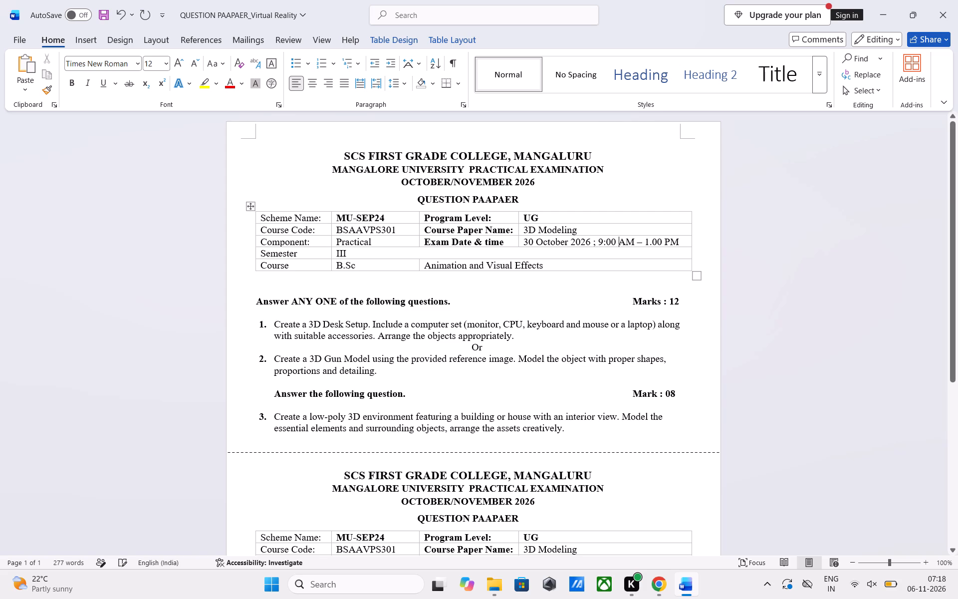
Set the exam end time in the first paper's Exam Date & time cell to 12:00 PM, using a colon separator.
left_click(652, 245)
key("BackSpace")
key("shift+colon")
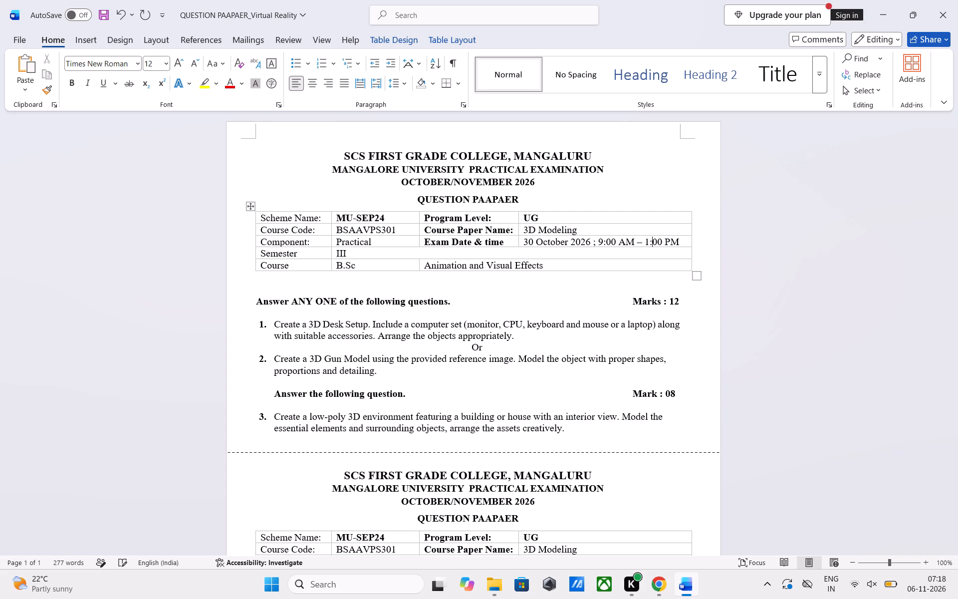
left_click(646, 246)
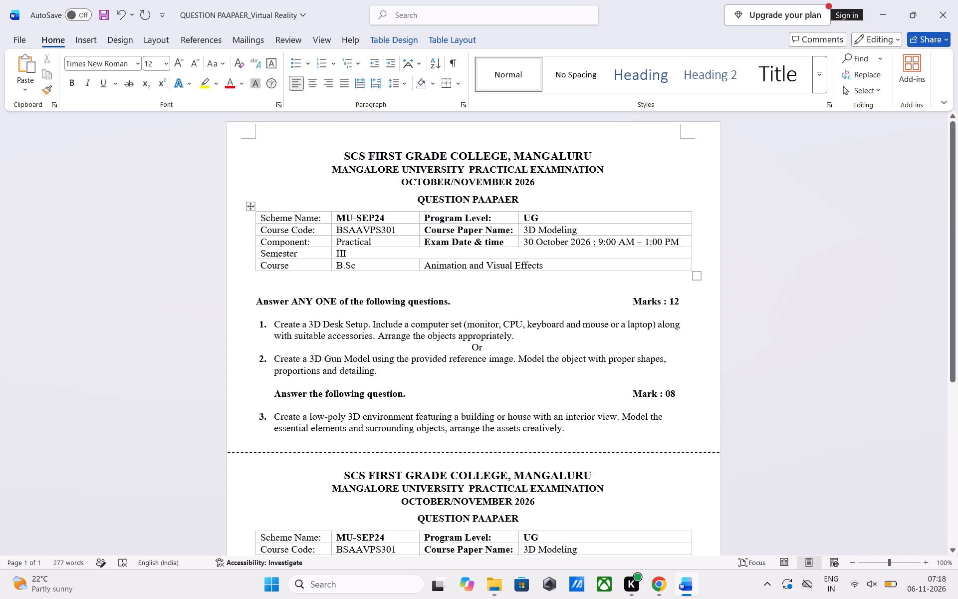
left_click(648, 245)
key("BackSpace")
type("12")
Replace the day and month in the first paper's exam date with "6 November", keeping a space before 2026.
left_click_drag(568, 241, 529, 243)
key("BackSpace")
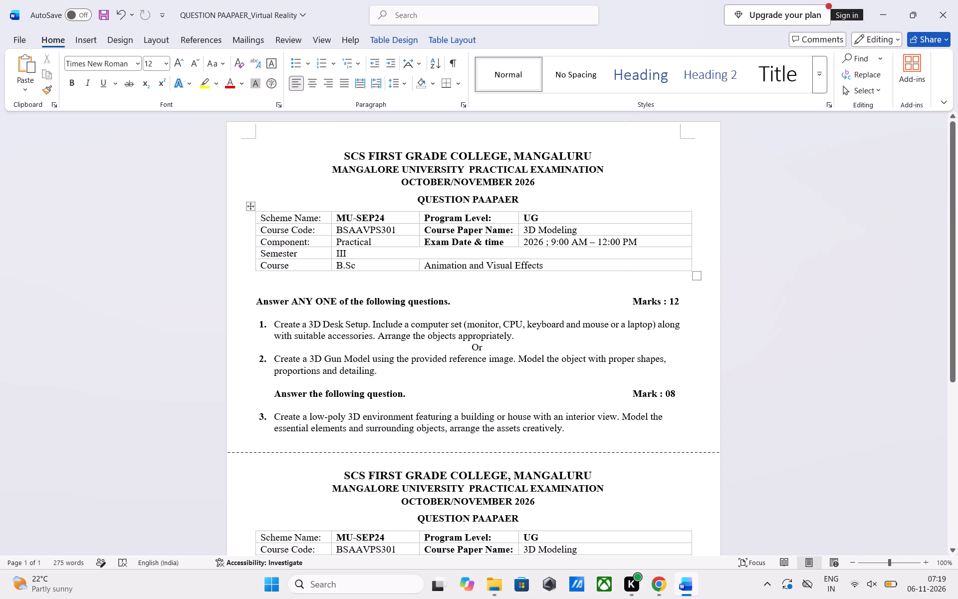
key("6")
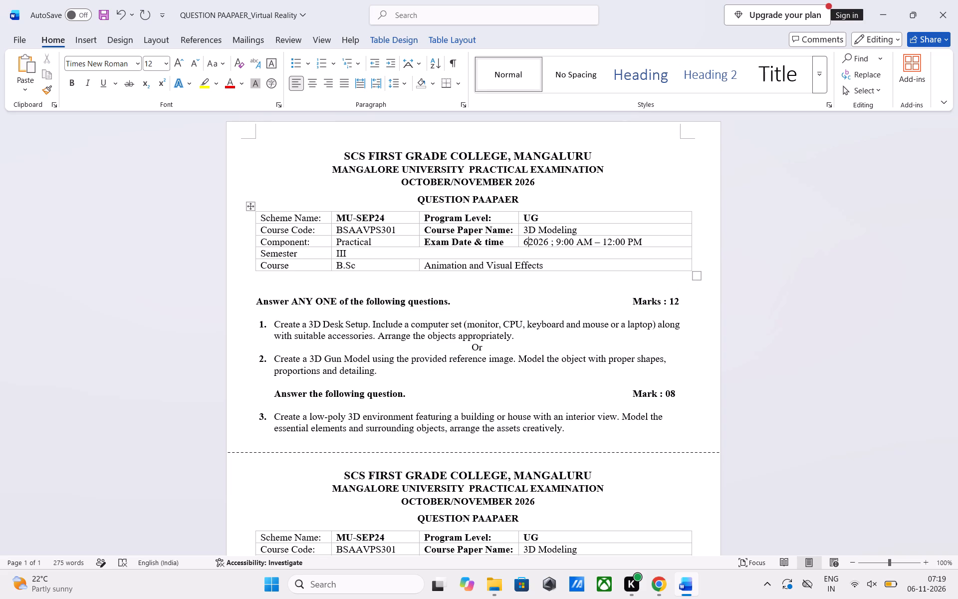
key("space")
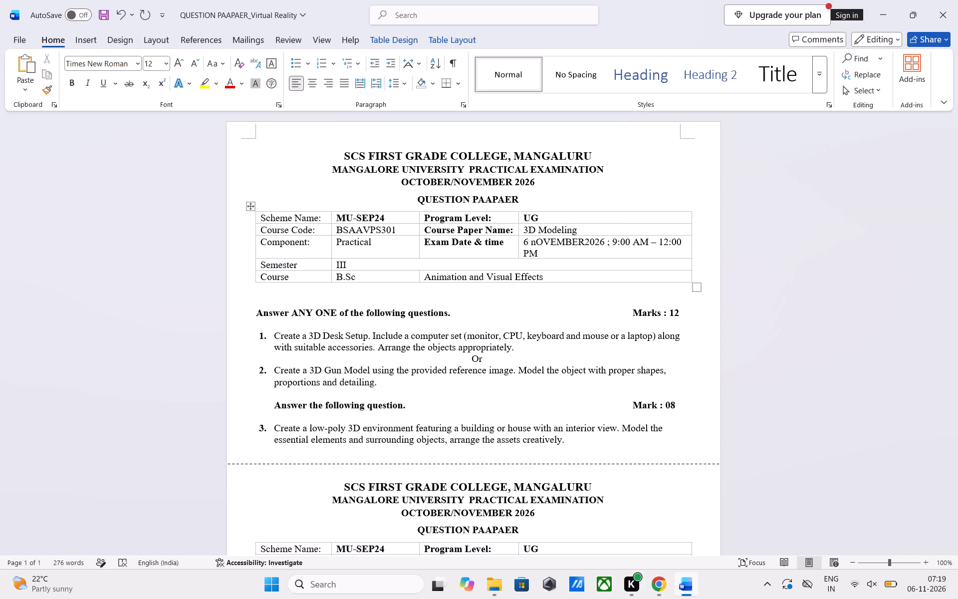
key("BackSpace")
key("BackSpace")
key("BackSpace")
key("BackSpace")
key("BackSpace")
key("BackSpace")
key("BackSpace")
key("BackSpace")
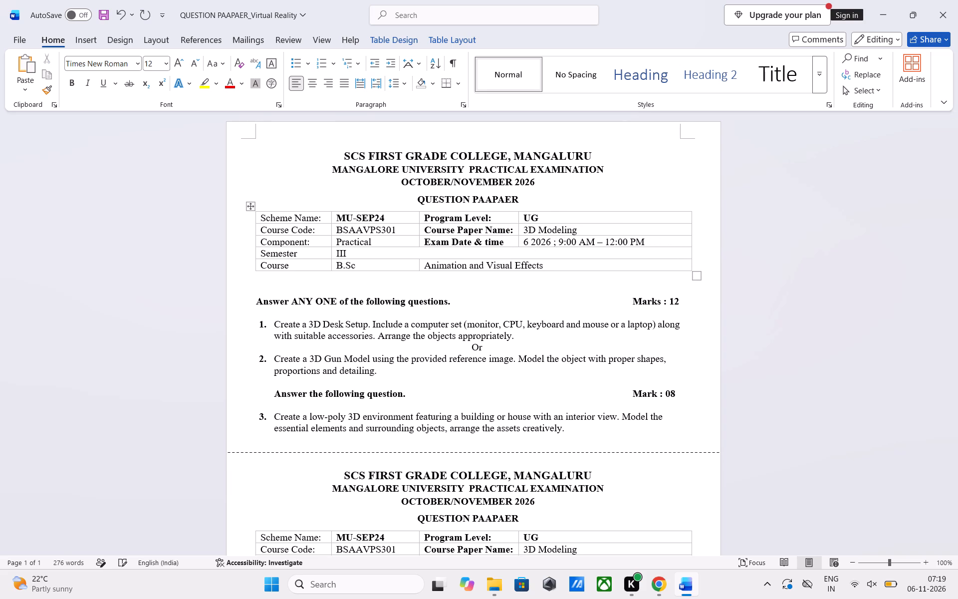
type("ove,mber")
key("BackSpace")
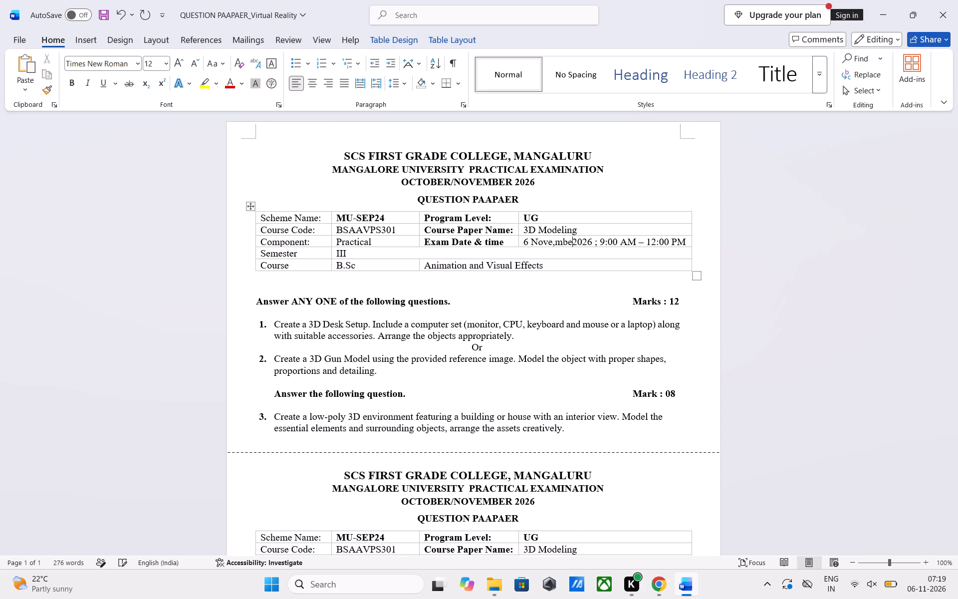
key("BackSpace")
key("BackSpace")
key("BackSpace")
key("BackSpace")
type("mber")
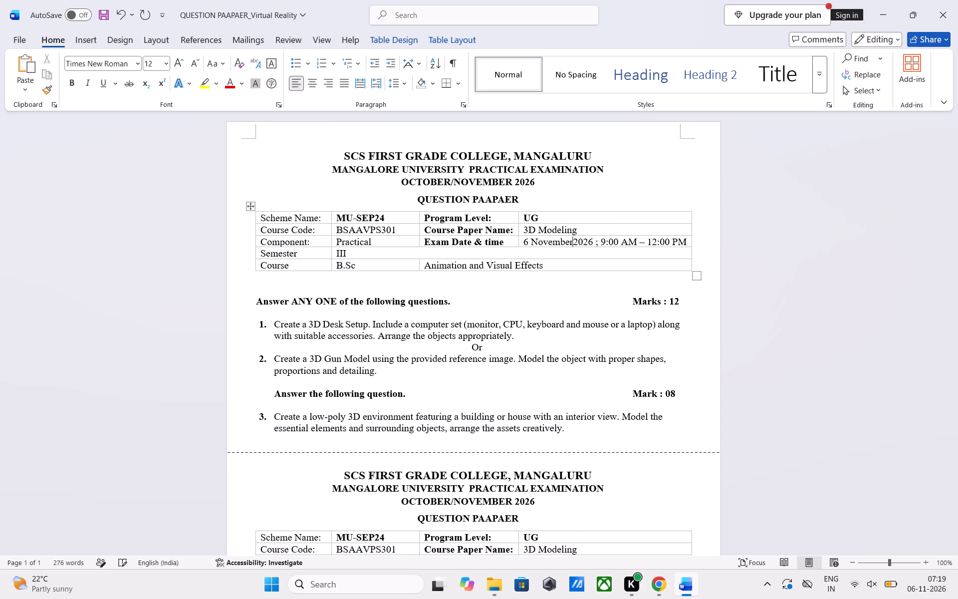
key("space")
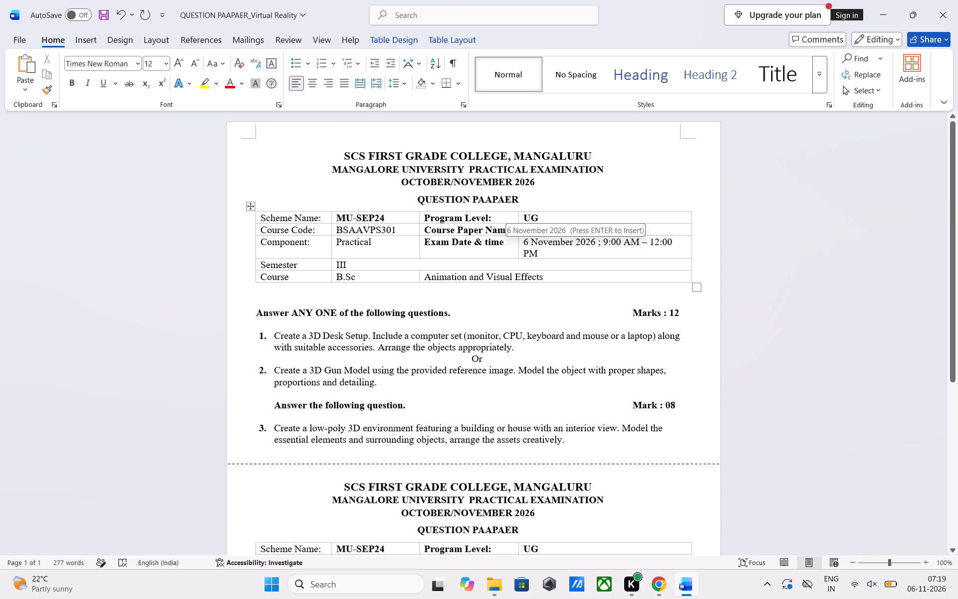
Remove the space before the semicolon after 2026 in the first paper's Exam Date & time cell.
left_click(534, 241)
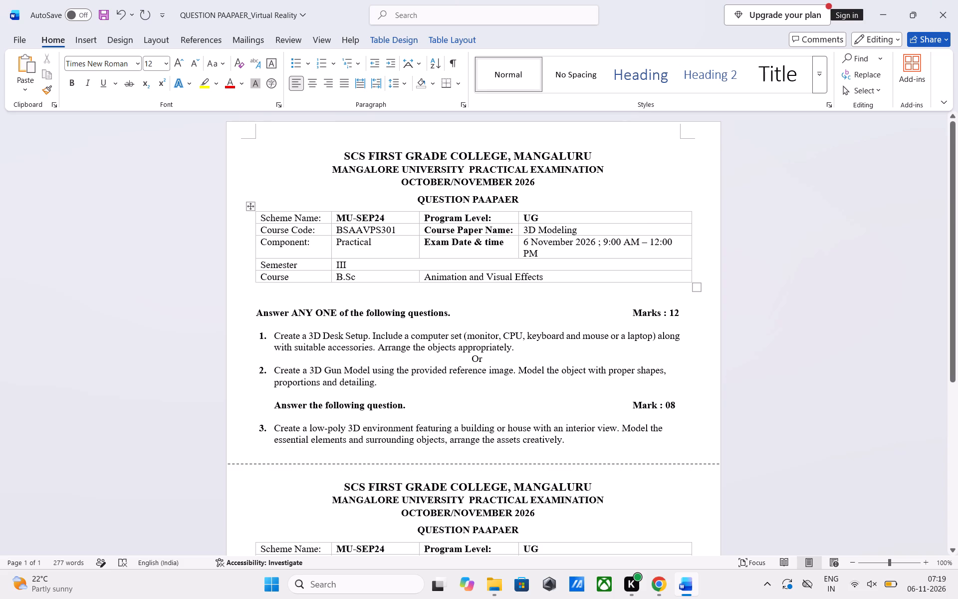
left_click(530, 241)
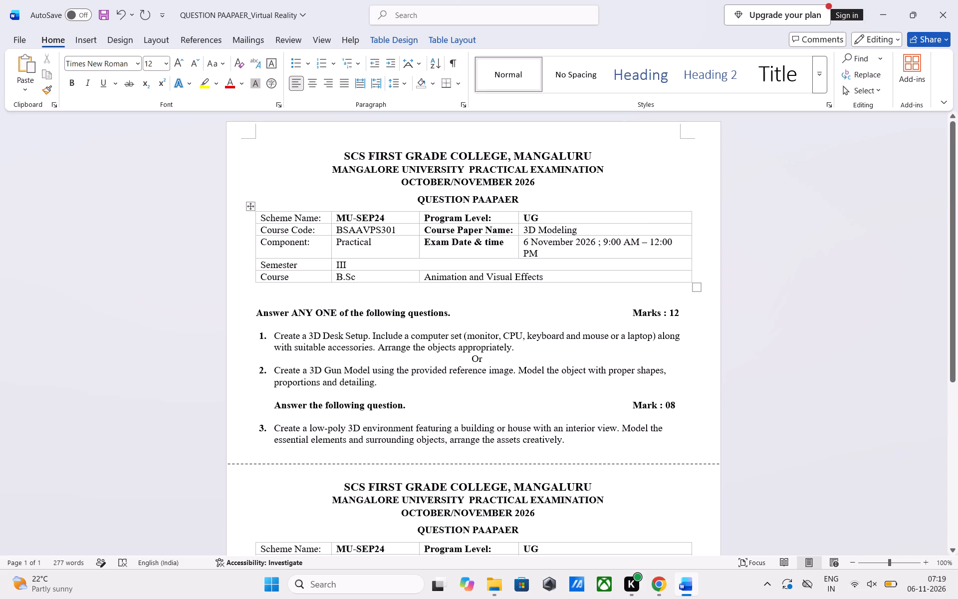
left_click(598, 243)
key("BackSpace")
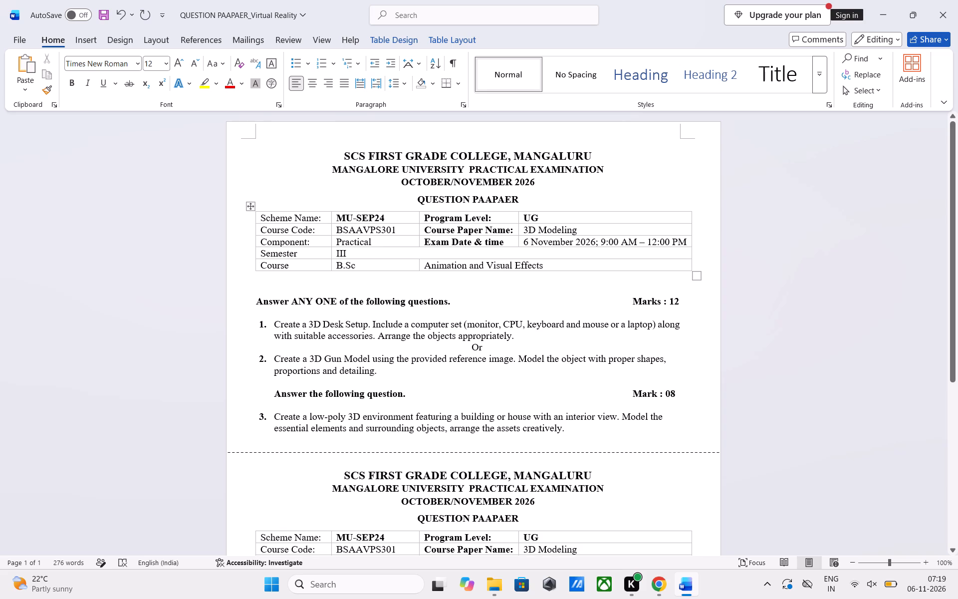
Copy "6 November 2026; 9:00 AM – 12:00 PM" from the first paper over the Exam Date & time entry in the second paper.
left_click_drag(524, 241, 680, 239)
key("ctrl+c")
scroll(624, 281, "down", 12)
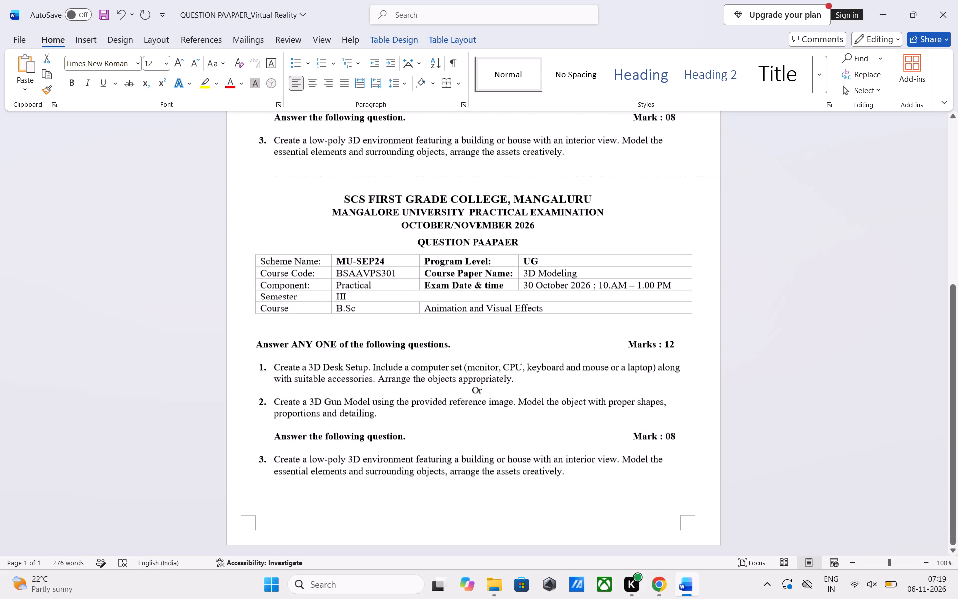
left_click_drag(523, 284, 676, 281)
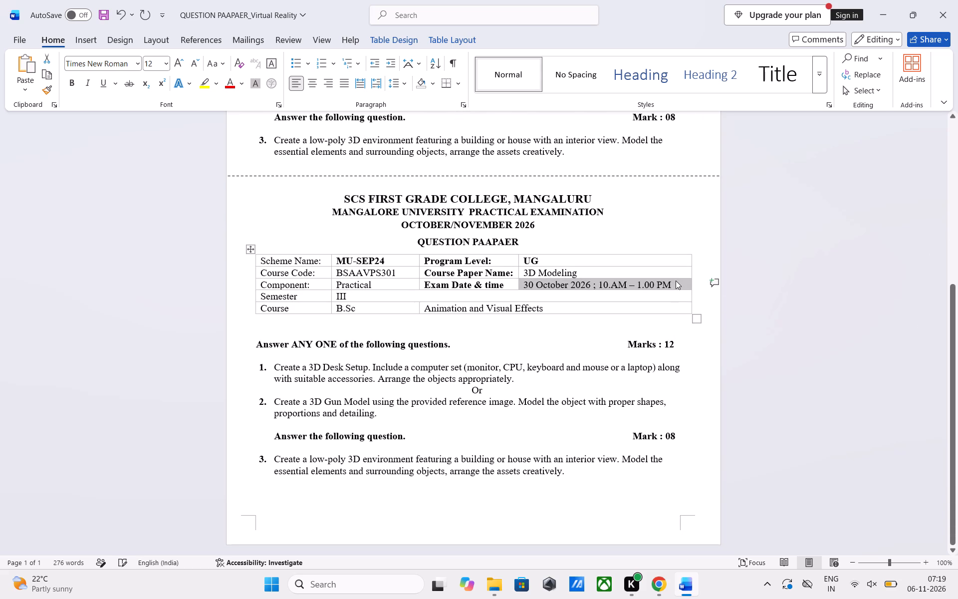
key("ctrl+v")
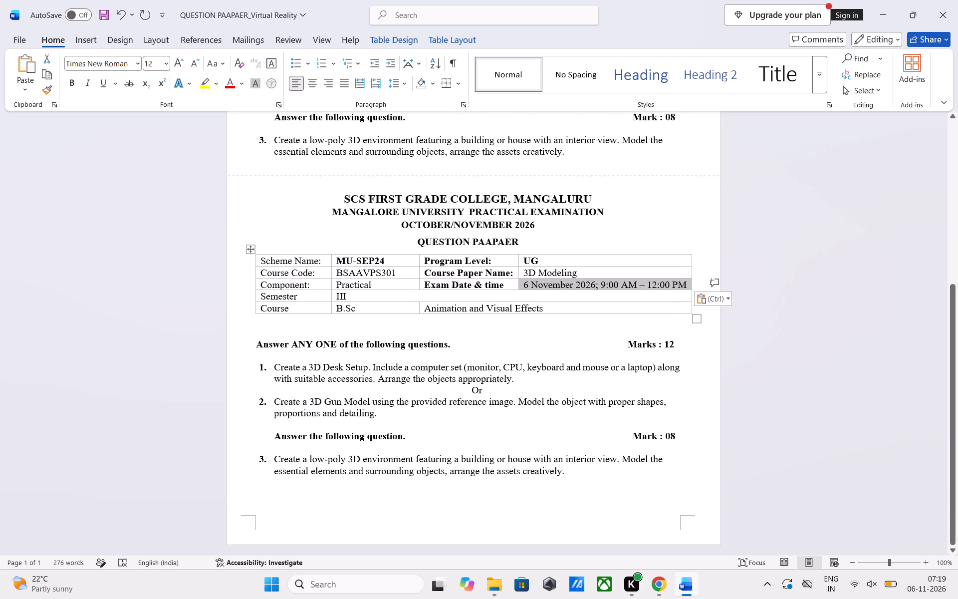
Delete "OCTOBER/" from the second paper's heading so it reads "NOVEMBER 2026".
left_click_drag(455, 225, 420, 222)
key("BackSpace")
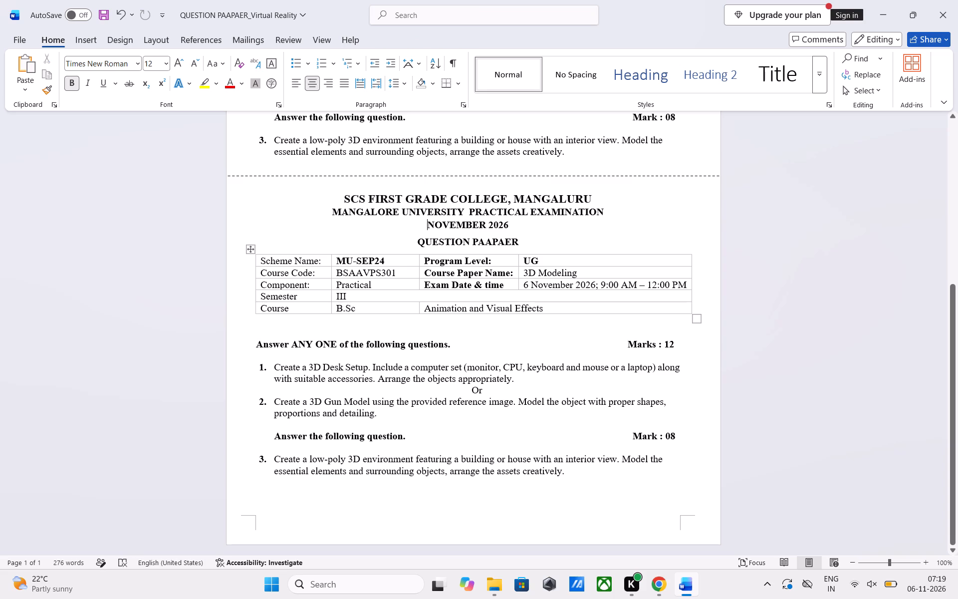
Delete "OCTOBER/" from the first paper's heading so it reads "NOVEMBER 2026", and save the document.
scroll(634, 313, "up", 13)
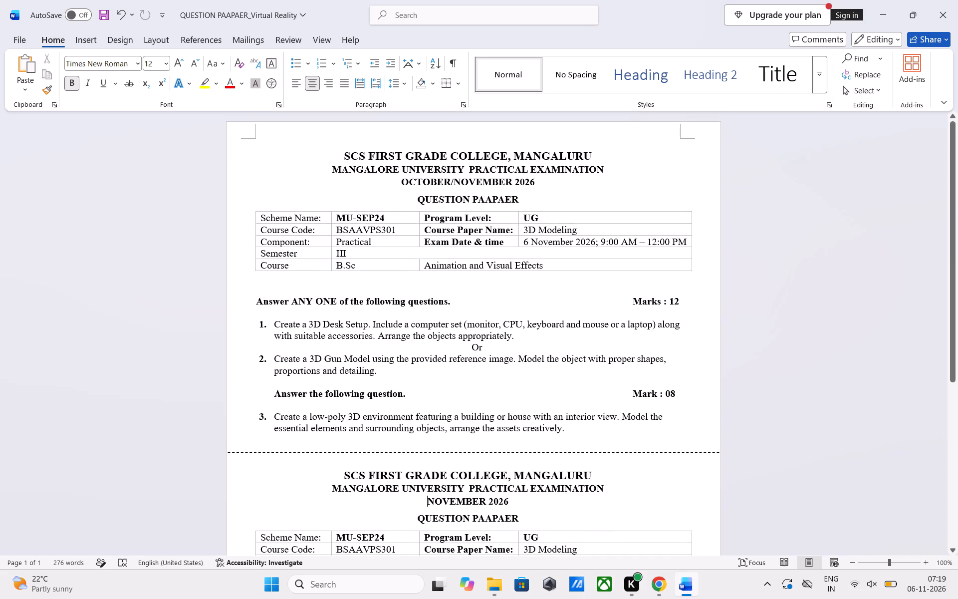
left_click_drag(453, 179, 397, 178)
key("BackSpace")
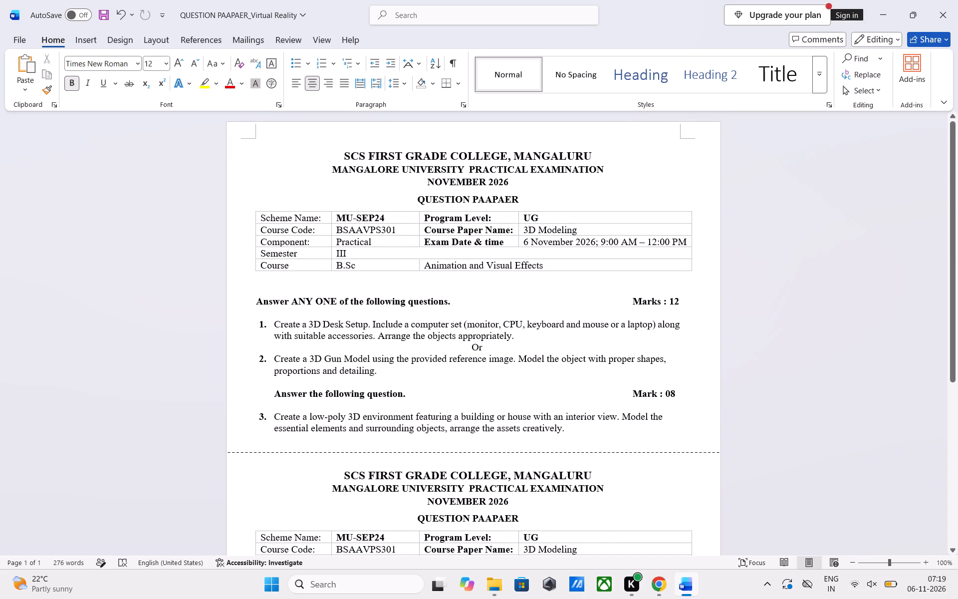
left_click(746, 275)
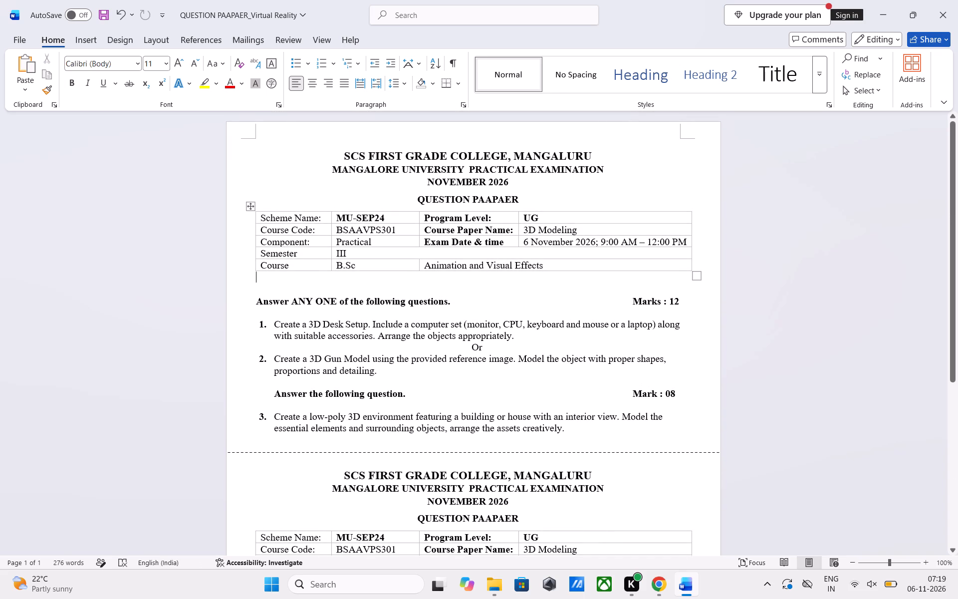
key("ctrl+s")
Set up a Save As copy of the question paper in the Downloads folder with PDF as the file type.
left_click(19, 42)
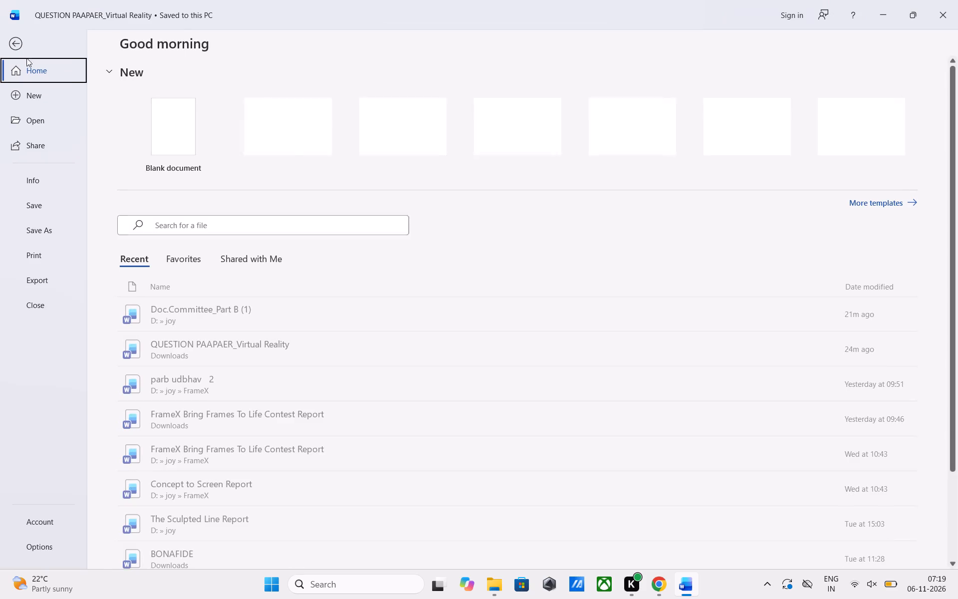
left_click(28, 232)
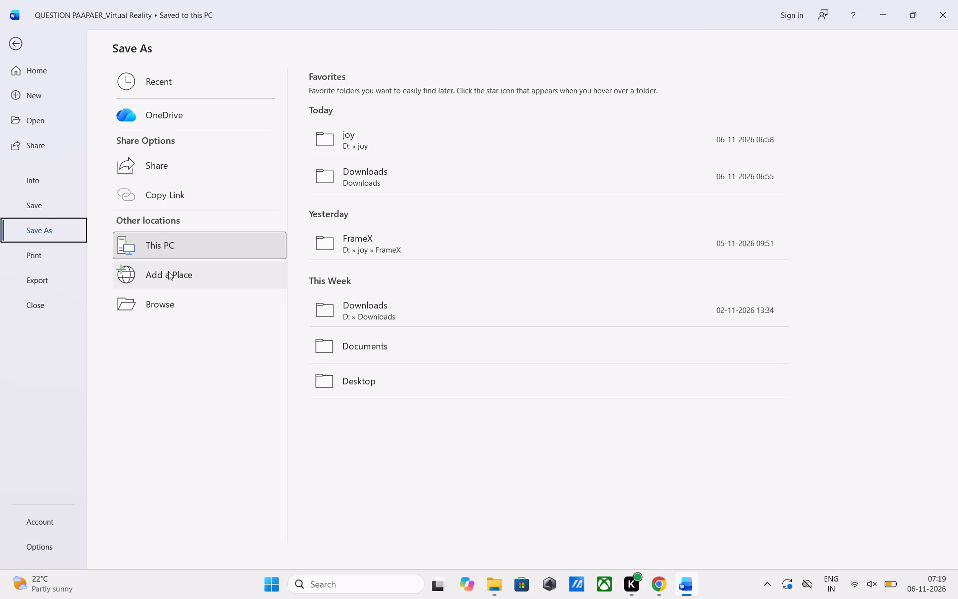
left_click(166, 238)
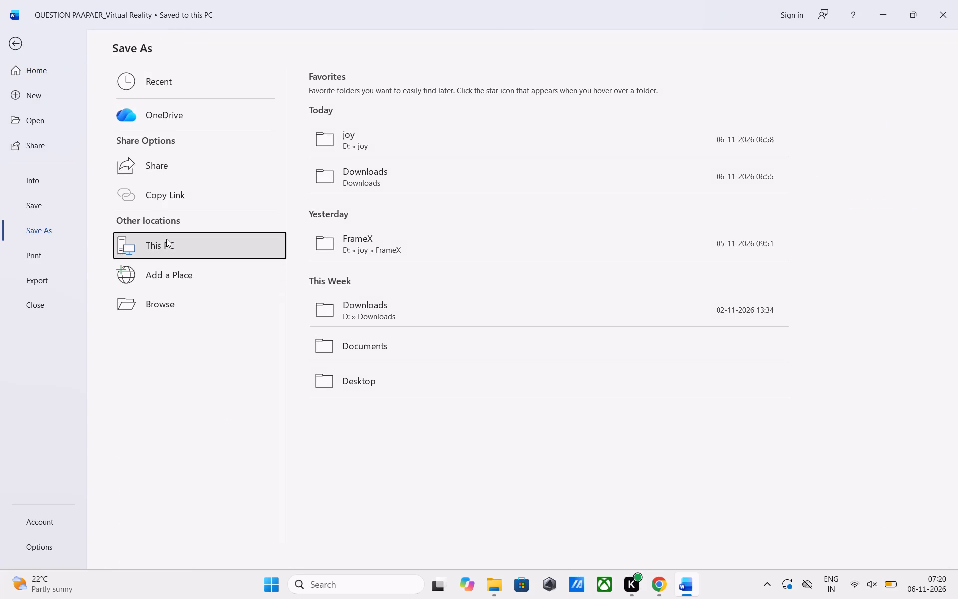
double_click(166, 240)
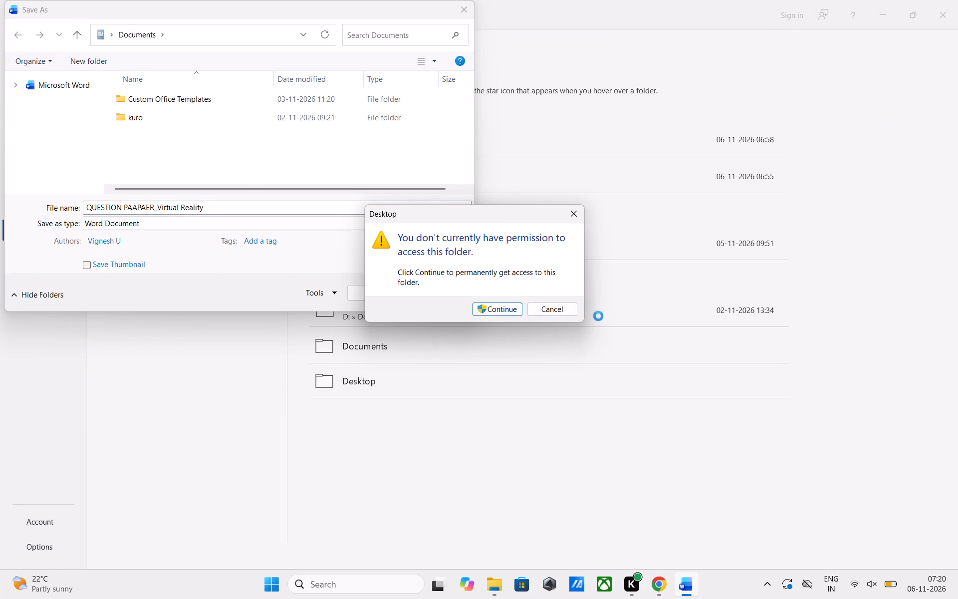
left_click(539, 311)
left_click(50, 182)
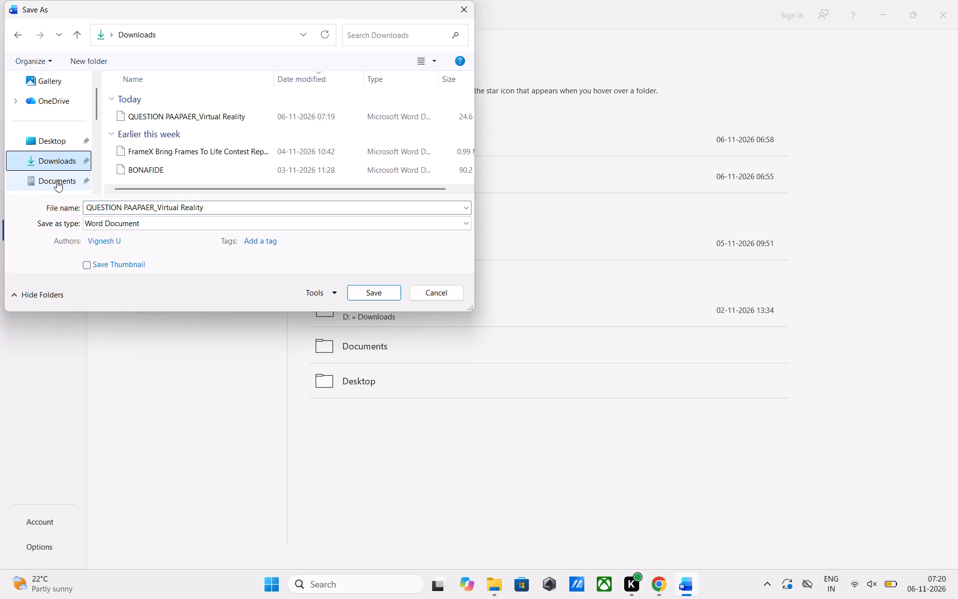
left_click(248, 222)
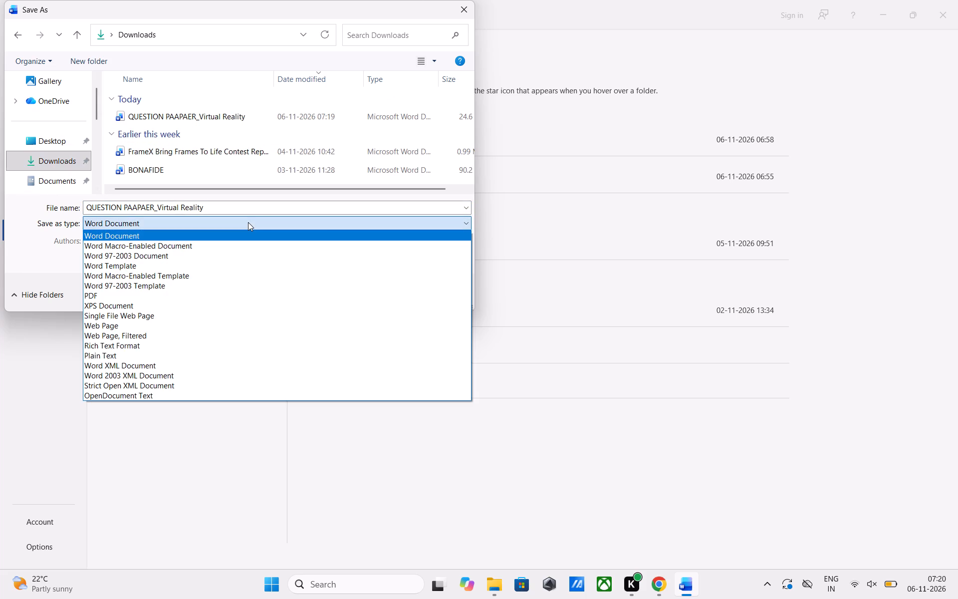
left_click(248, 222)
left_click(200, 225)
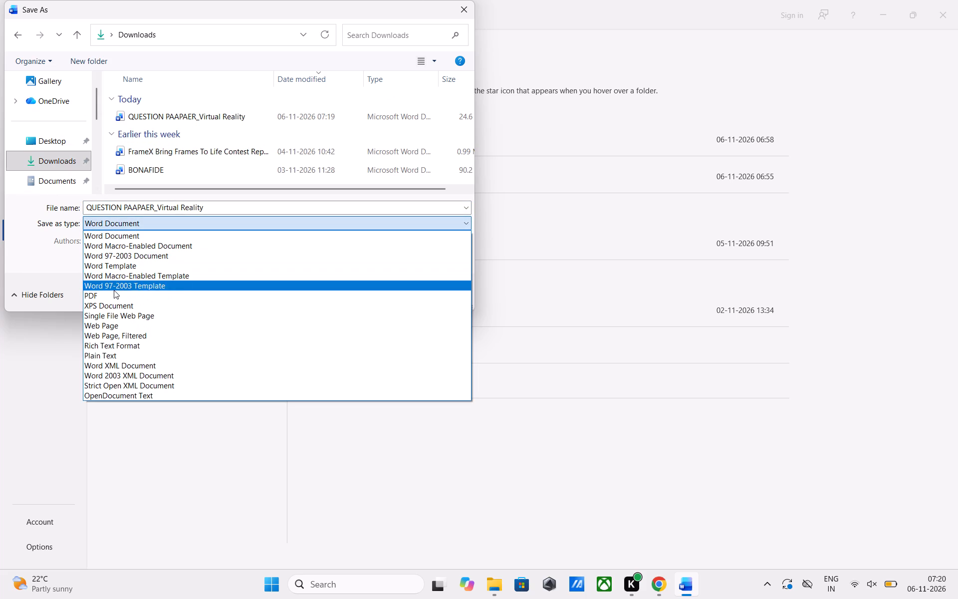
left_click(105, 298)
Name the PDF copy "QUESTION PAAPAER_3D Modeling" and save it.
left_click(215, 208)
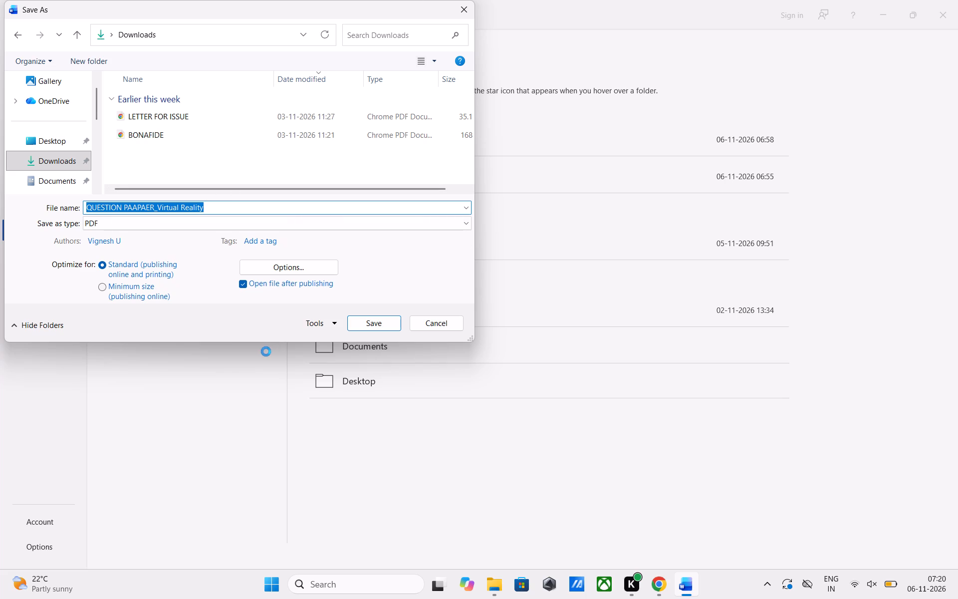
left_click(216, 210)
key("BackSpace")
key("BackSpace")
key("BackSpace")
key("BackSpace")
key("BackSpace")
key("BackSpace")
key("BackSpace")
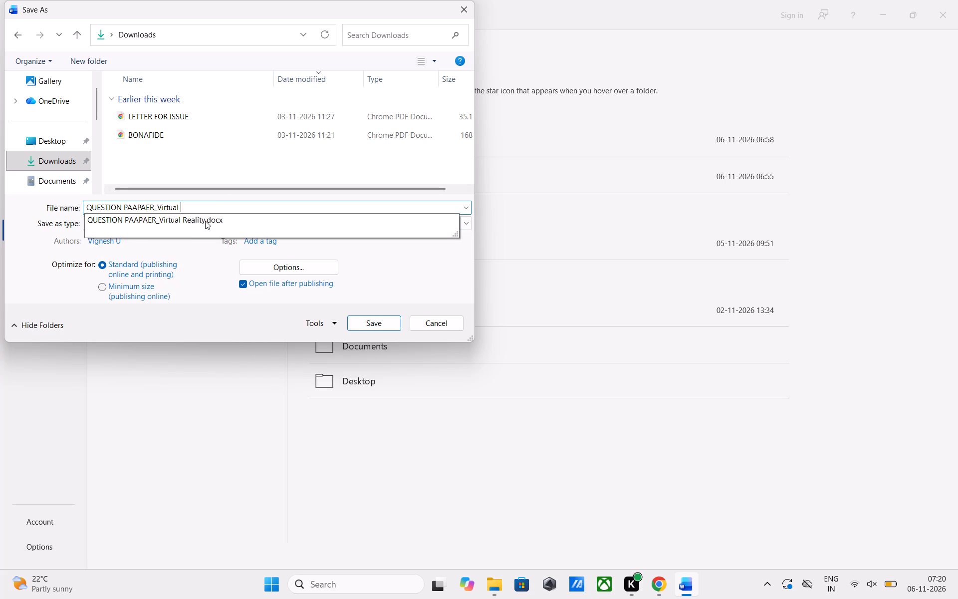
key("BackSpace")
key("BackSpace")
key("BackSpace")
key("BackSpace")
key("BackSpace")
key("BackSpace")
key("BackSpace")
key("BackSpace")
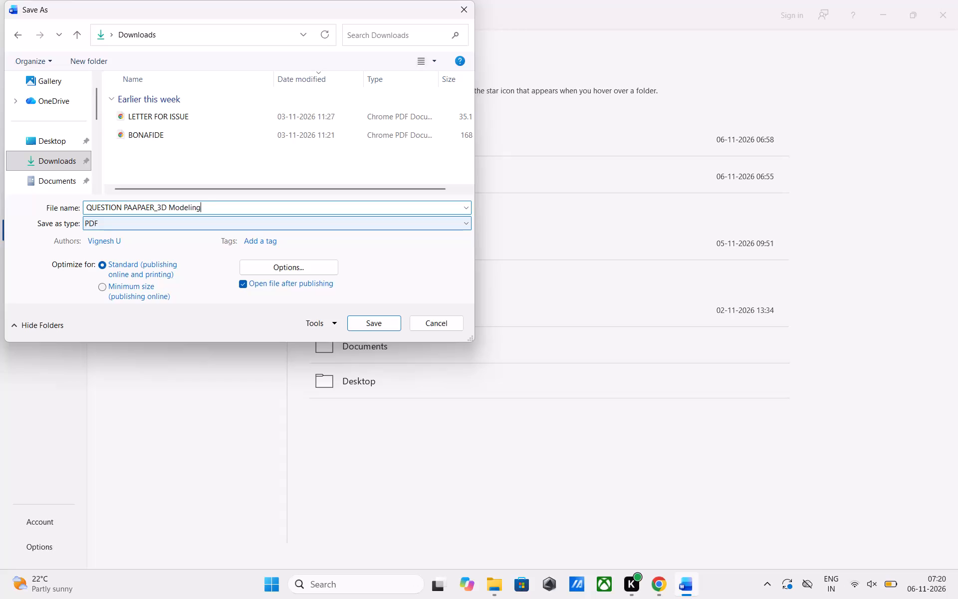
left_click_drag(348, 319, 358, 320)
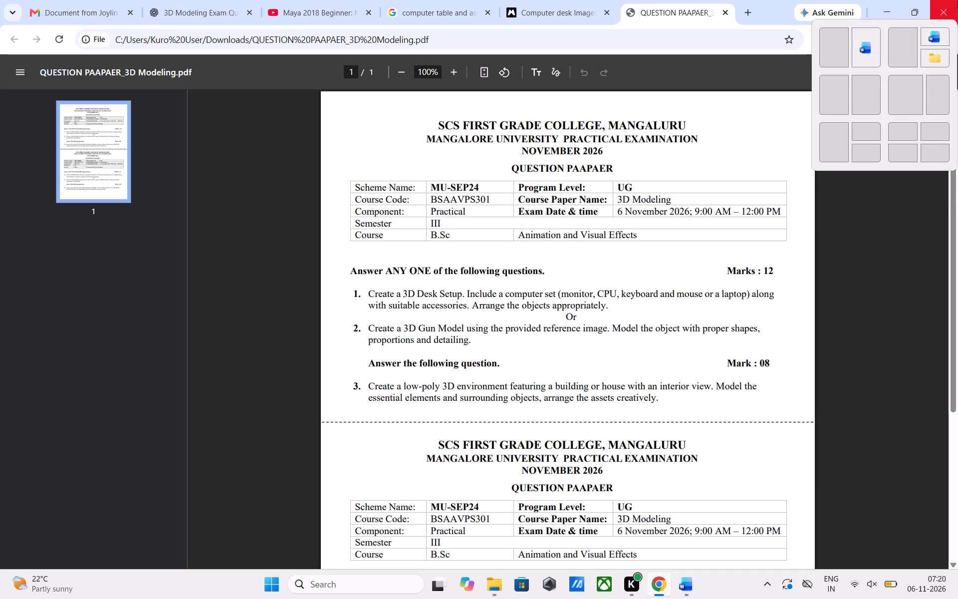
Close the Chrome window showing the exported PDF, and close the question paper in Word.
left_click(929, 8)
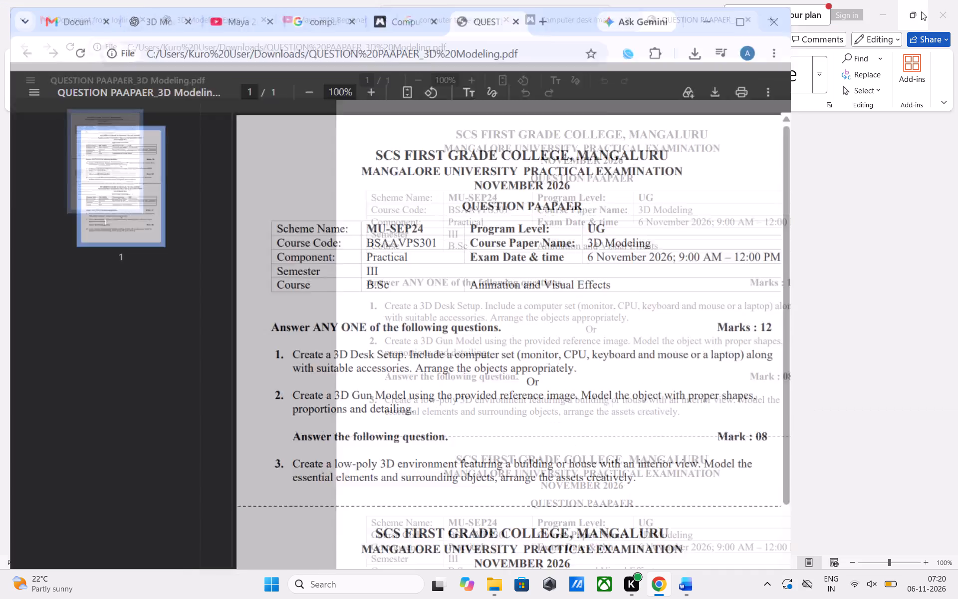
left_click(662, 20)
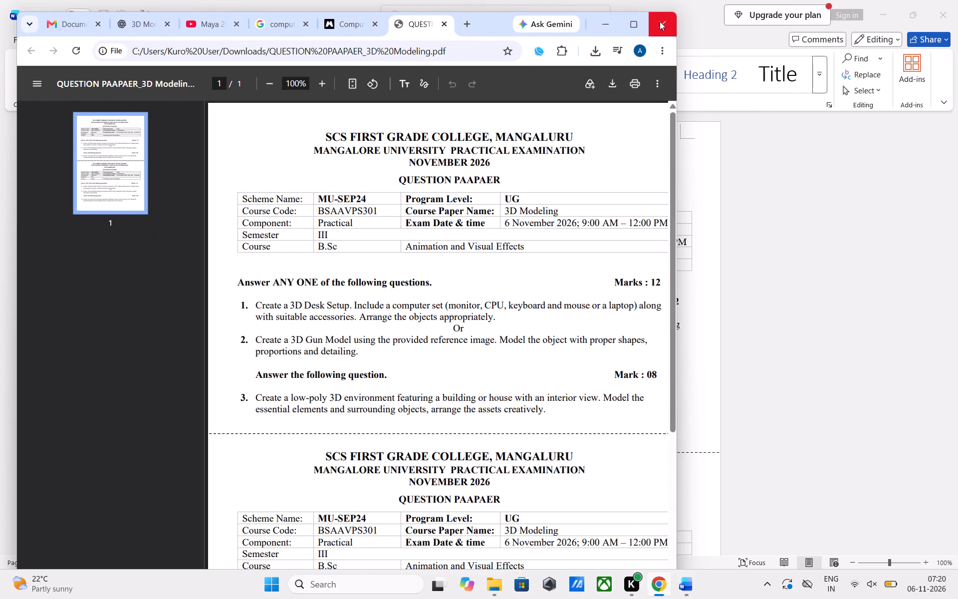
left_click(957, 0)
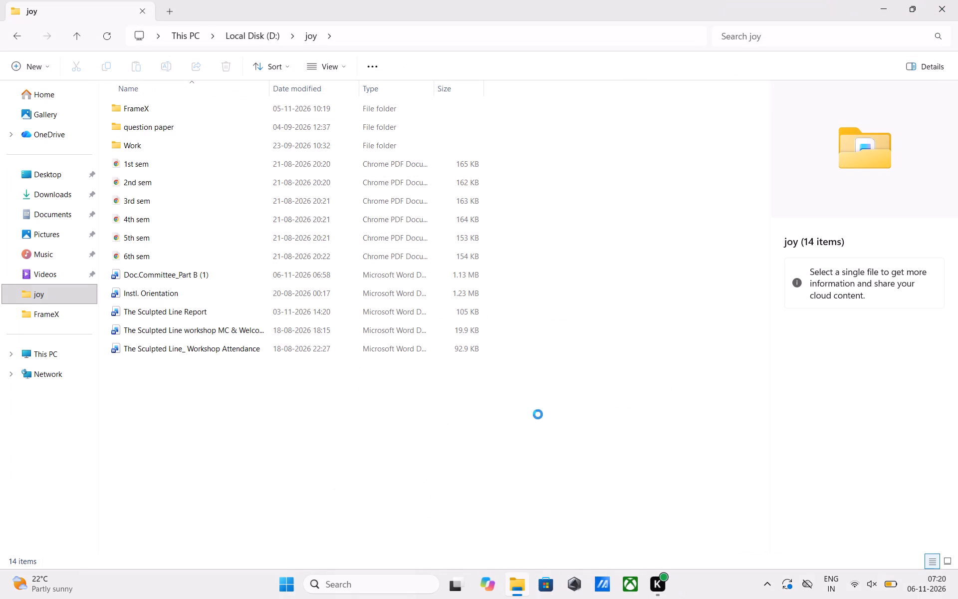